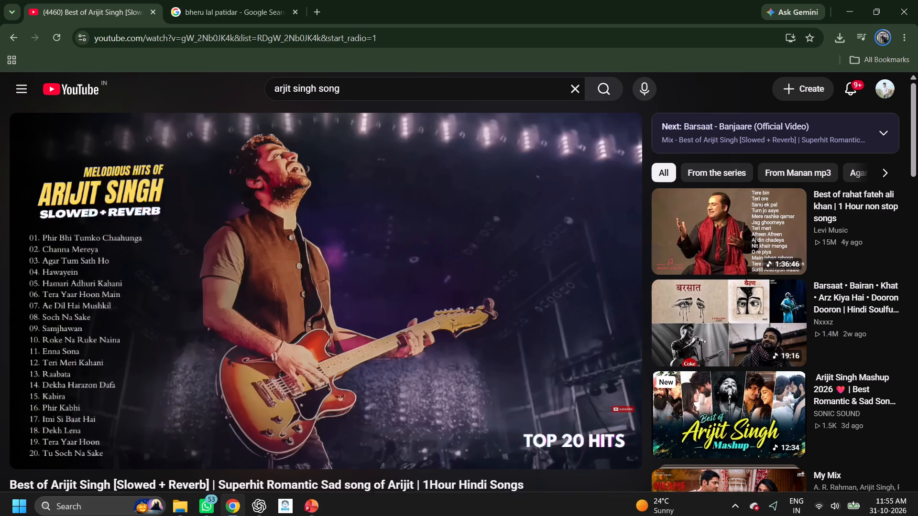
Switch from the browser to the open Deendayal Upadhyaya Hindi presentation in PowerPoint.
click(320, 505)
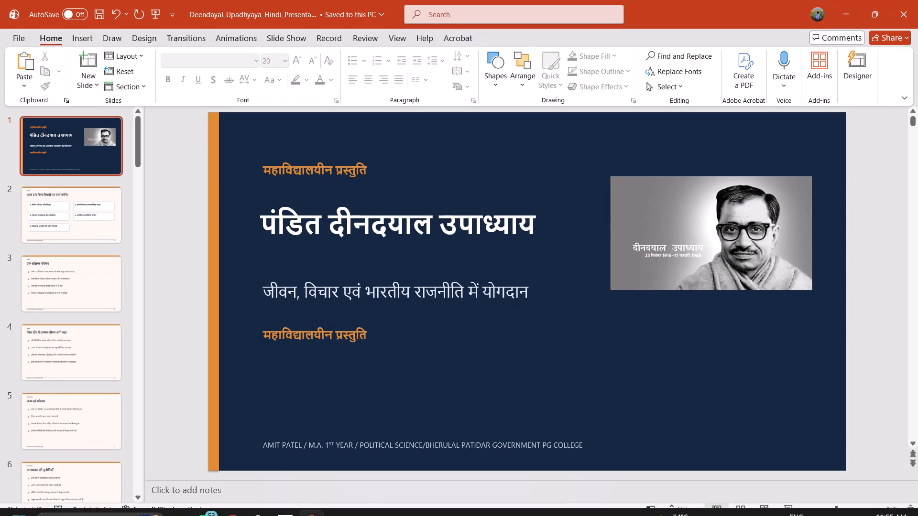
Look through the whole deck's slides, from the title slide to the end and back, checking slides 41 and 3.
scroll(322, 271, down, 4)
scroll(322, 271, up, 13)
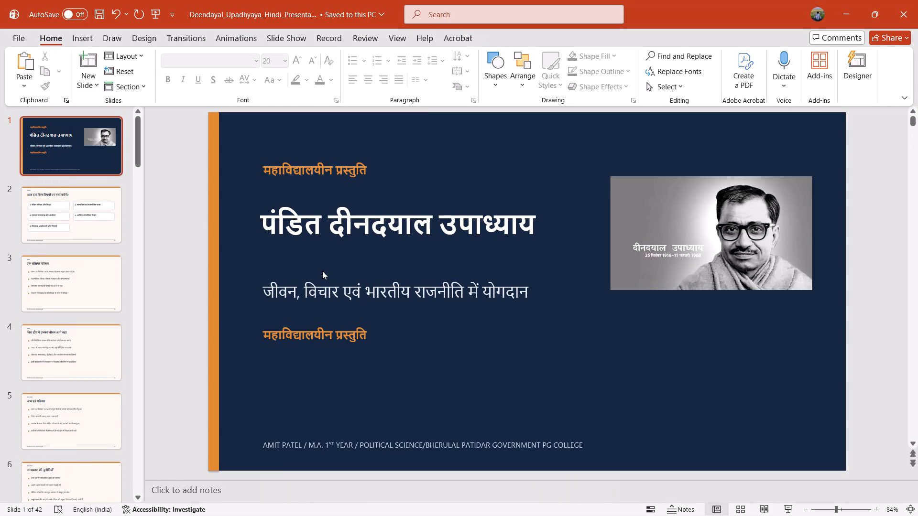
scroll(72, 209, down, 11)
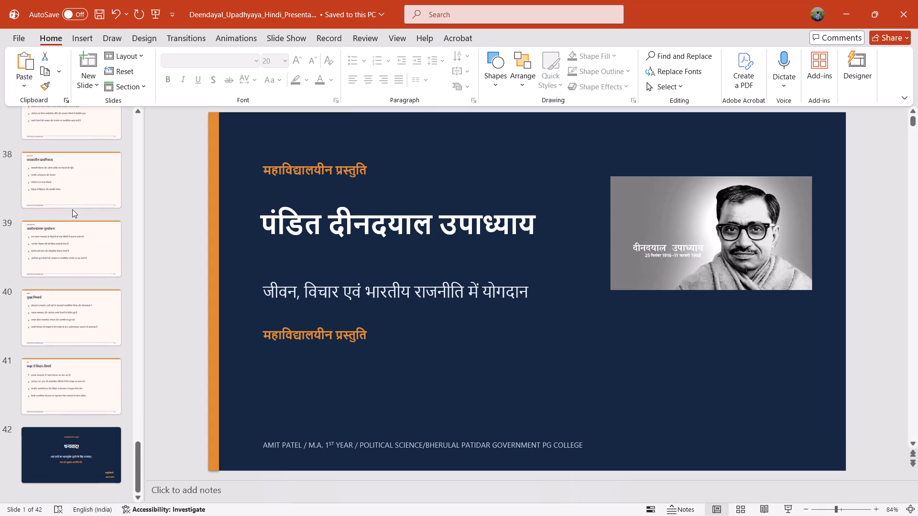
scroll(72, 209, down, 4)
click(74, 373)
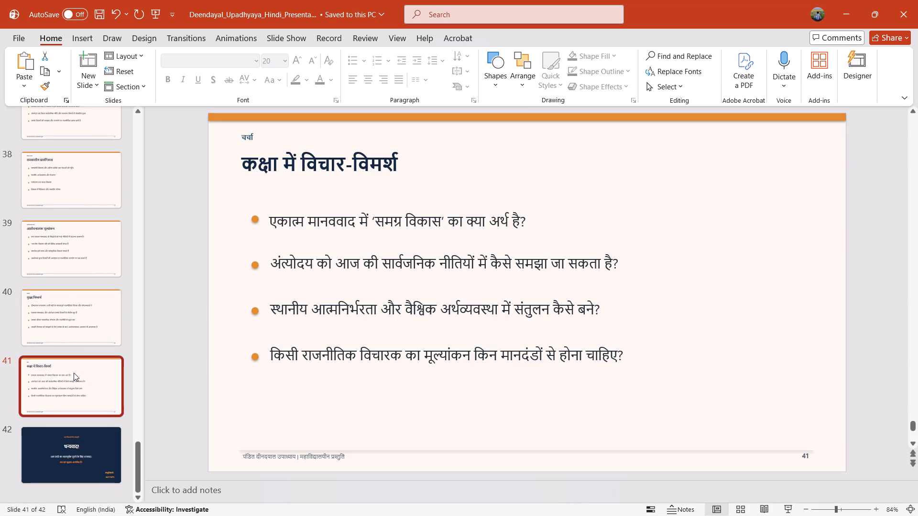
right_click(74, 373)
click(38, 367)
scroll(38, 367, up, 14)
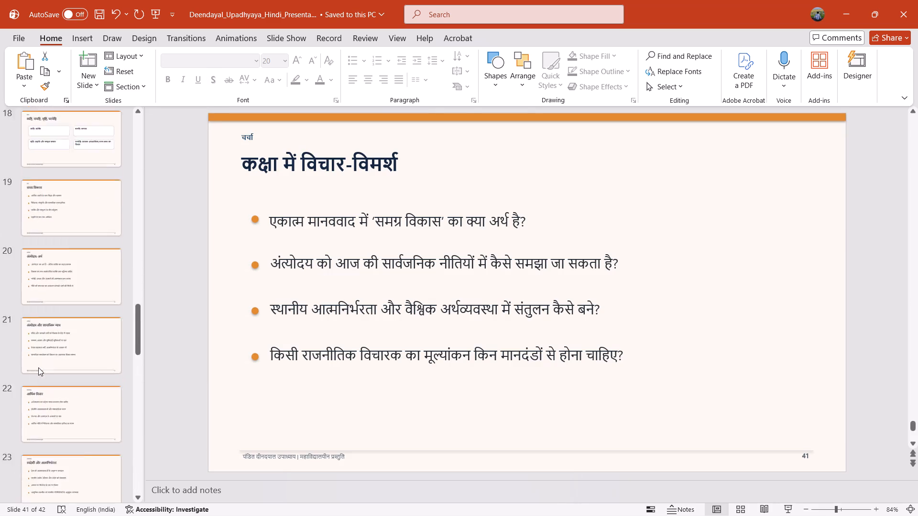
scroll(38, 367, up, 19)
click(63, 264)
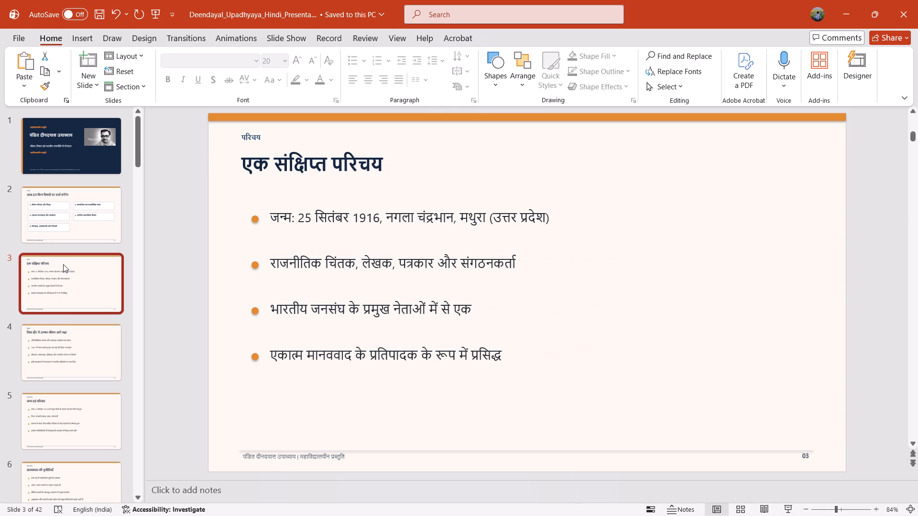
Cut the slides titled "जिस दौर में उनका जीवन आगे बढ़ा" and "बाल्यकाल की चुनौतियाँ" from the presentation.
click(54, 347)
right_click(54, 347)
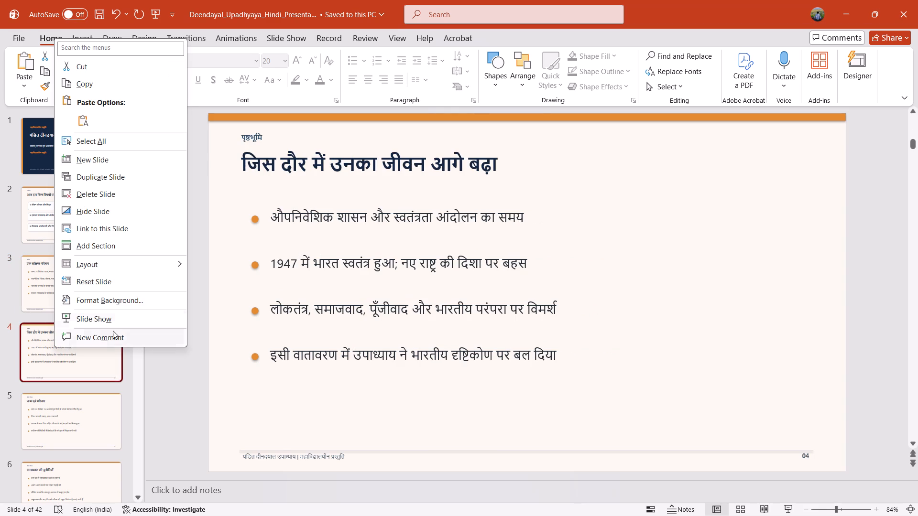
click(127, 66)
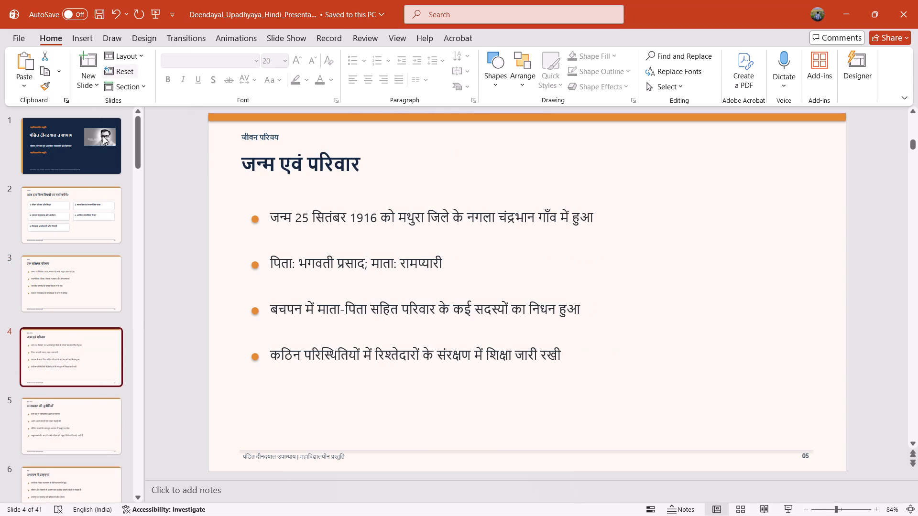
key(Down)
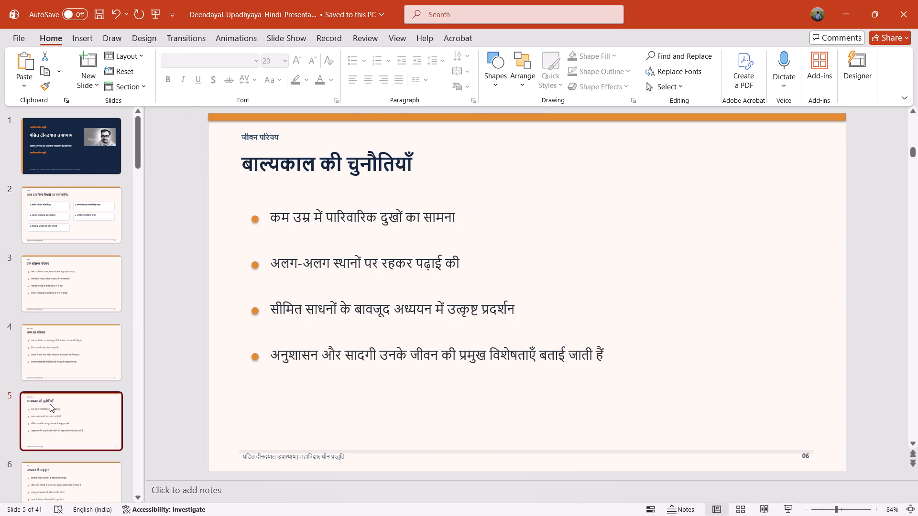
right_click(50, 404)
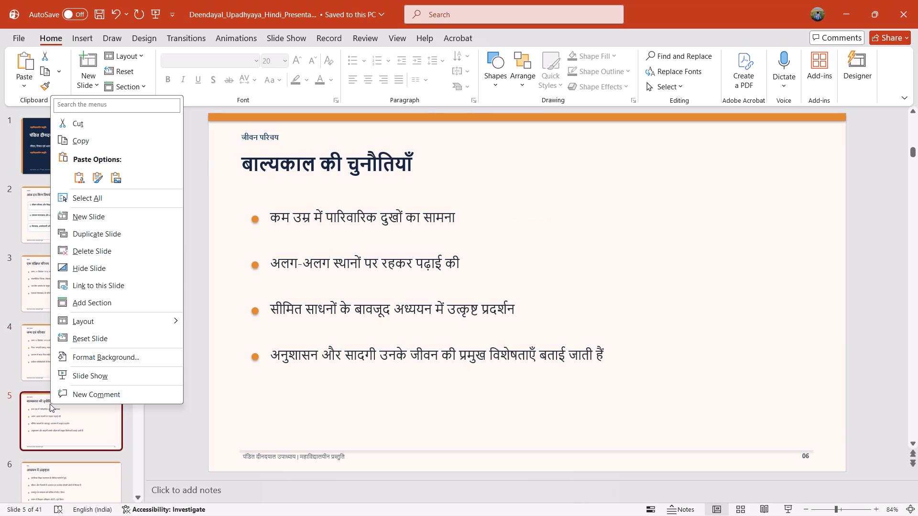
click(124, 131)
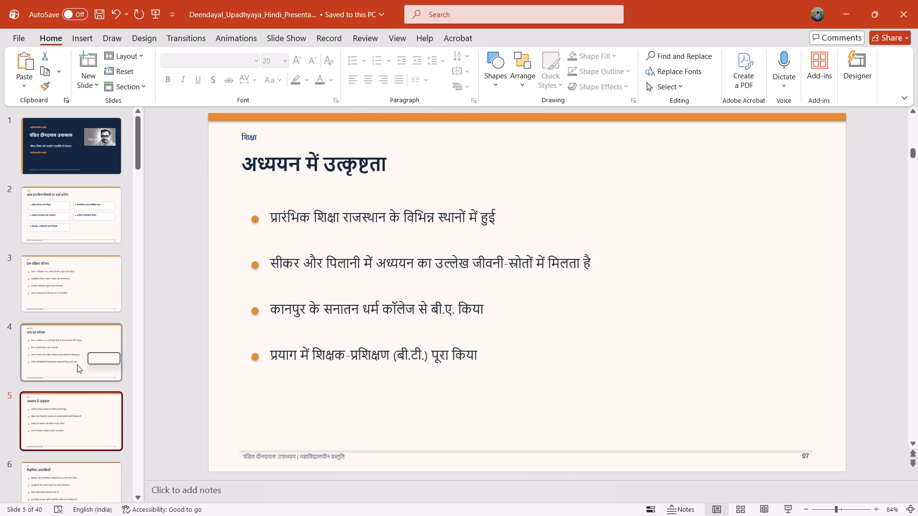
Cut the two education slides, "अध्ययन में उत्कृष्टता" and "शैक्षणिक उपलब्धियाँ", from the presentation.
right_click(59, 403)
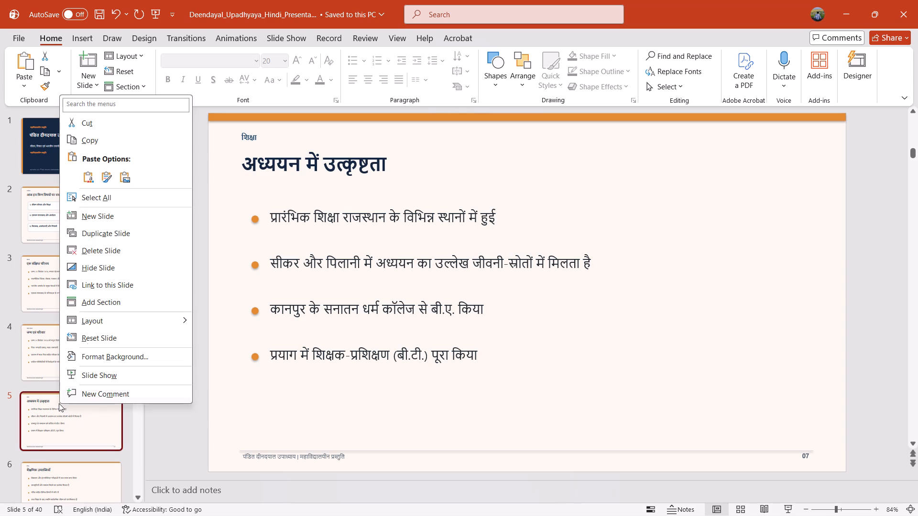
click(115, 116)
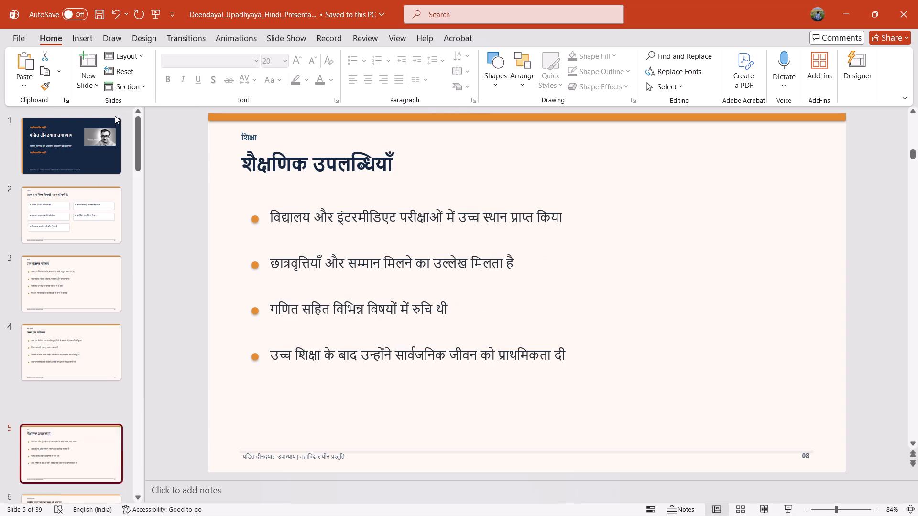
right_click(55, 419)
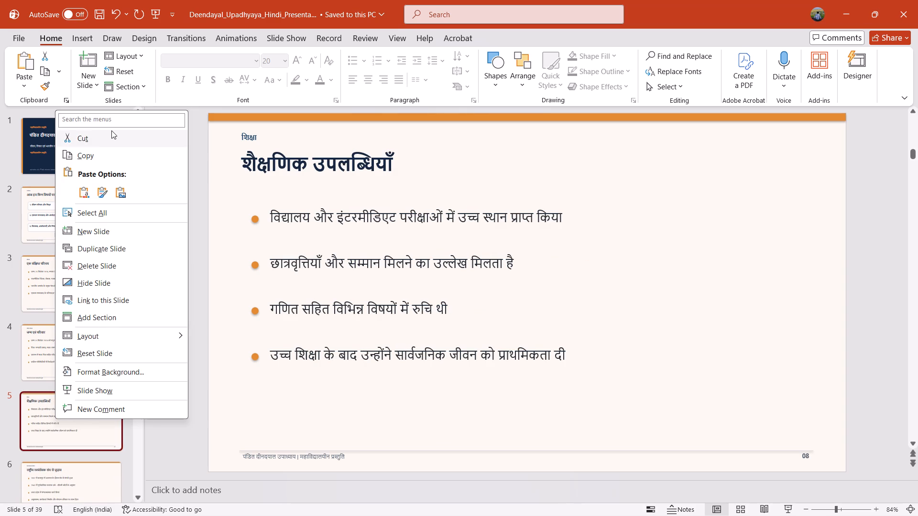
click(111, 130)
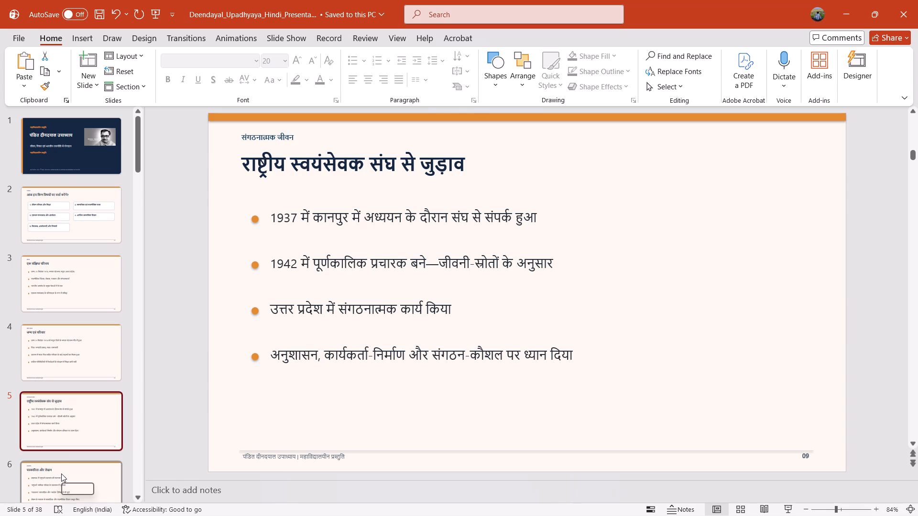
Check the slides on journalism, writing and politics, and cut "महामंत्री के रूप में" and "1967 का अध्यक्ष पद".
click(61, 473)
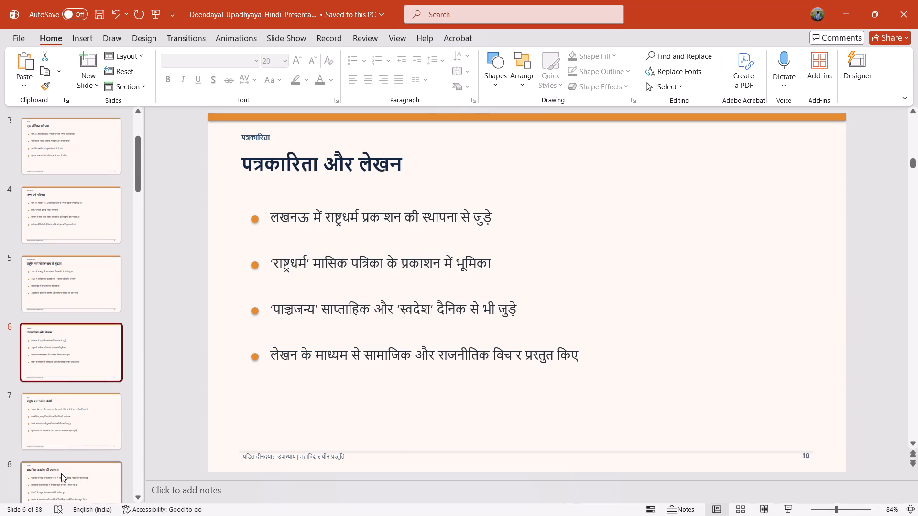
key(Down)
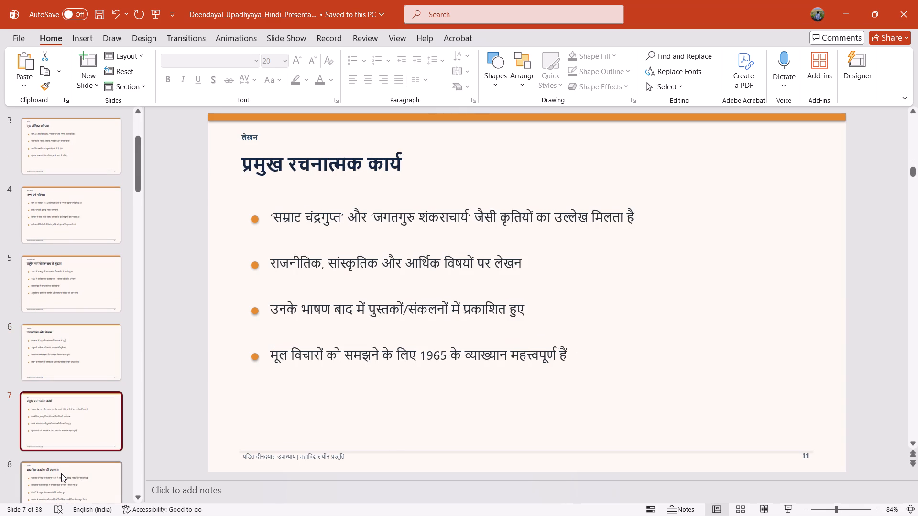
key(Down)
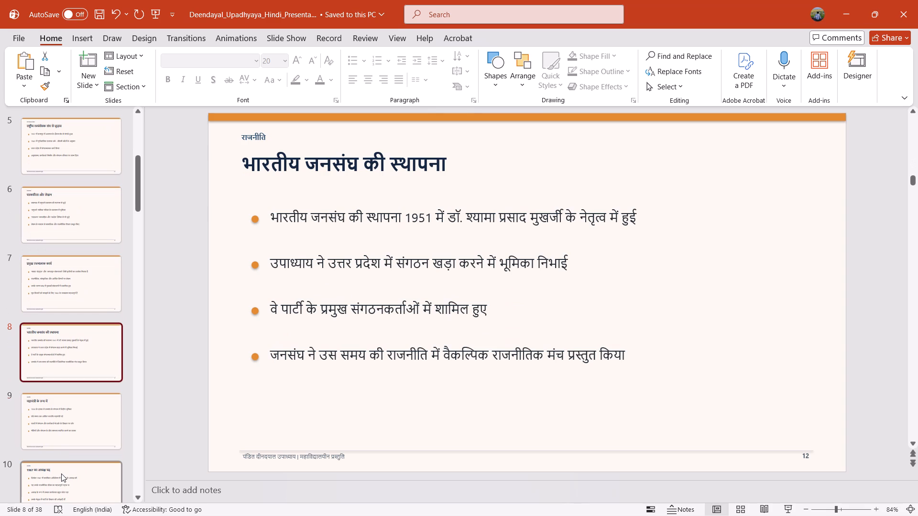
key(Down)
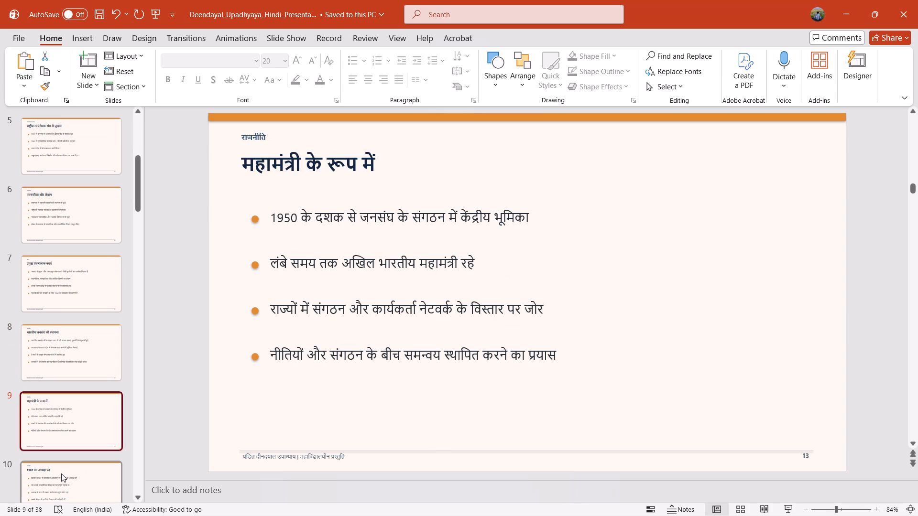
click(71, 448)
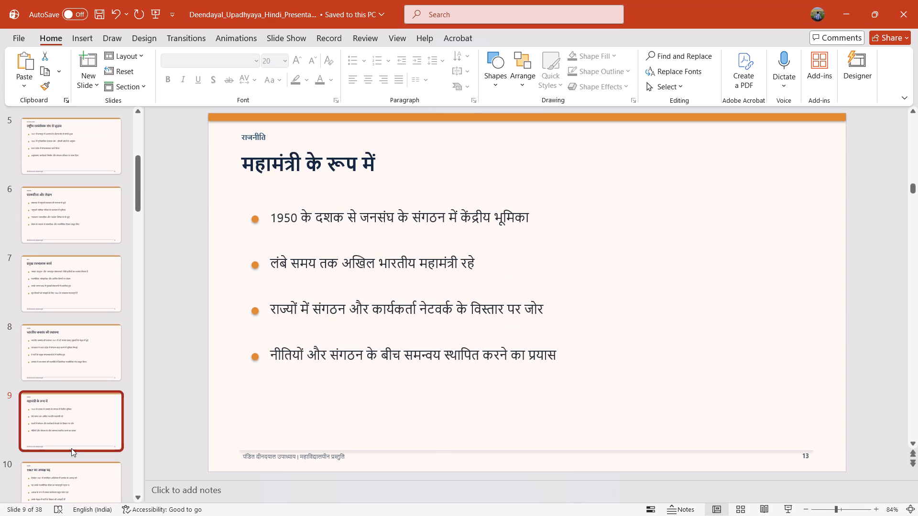
right_click(71, 448)
click(121, 165)
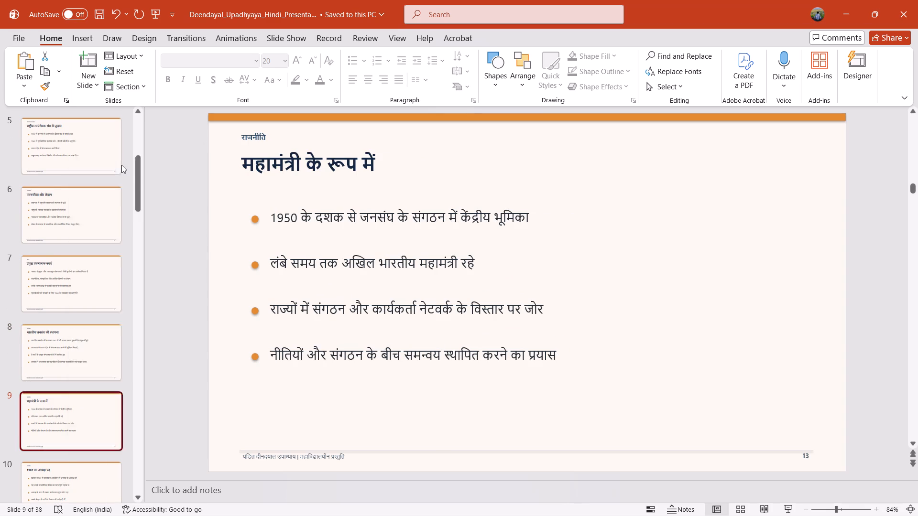
right_click(74, 408)
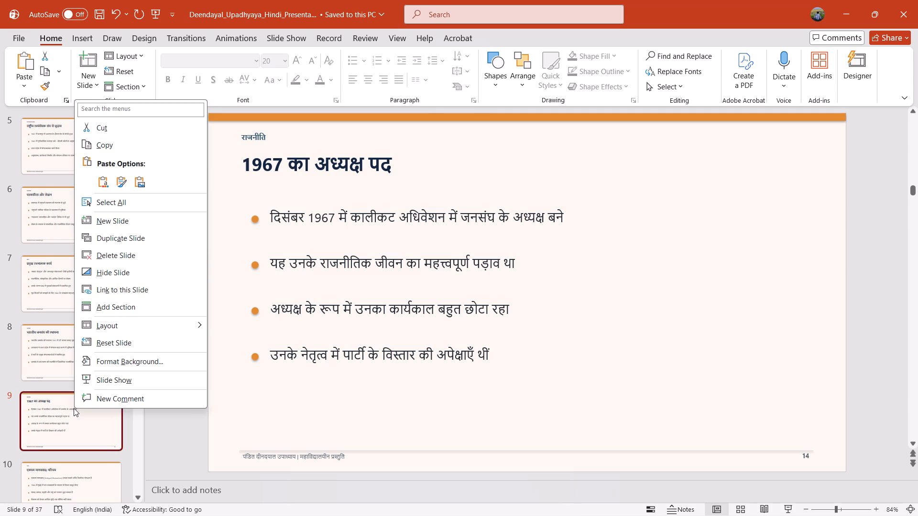
click(125, 127)
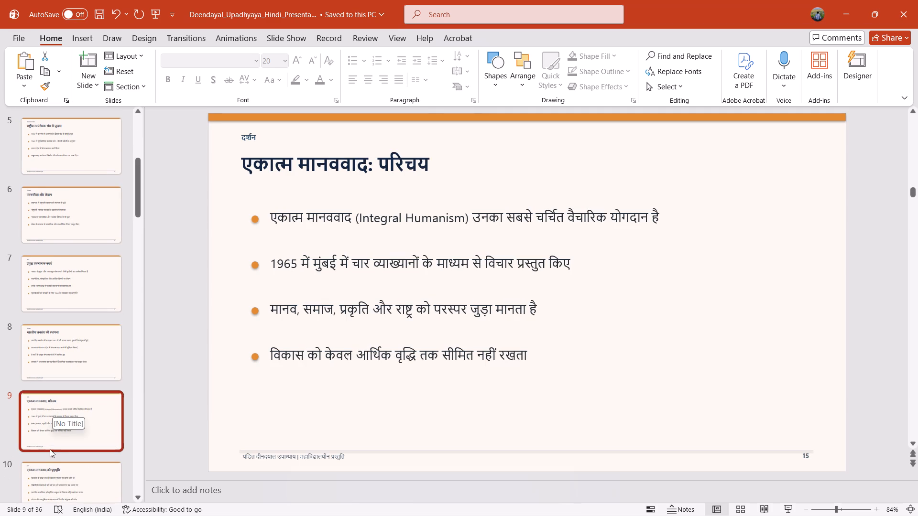
Review and compare the philosophy slides from "एकात्म मानववाद की पृष्ठभूमि" through "समग्र विकास".
click(50, 480)
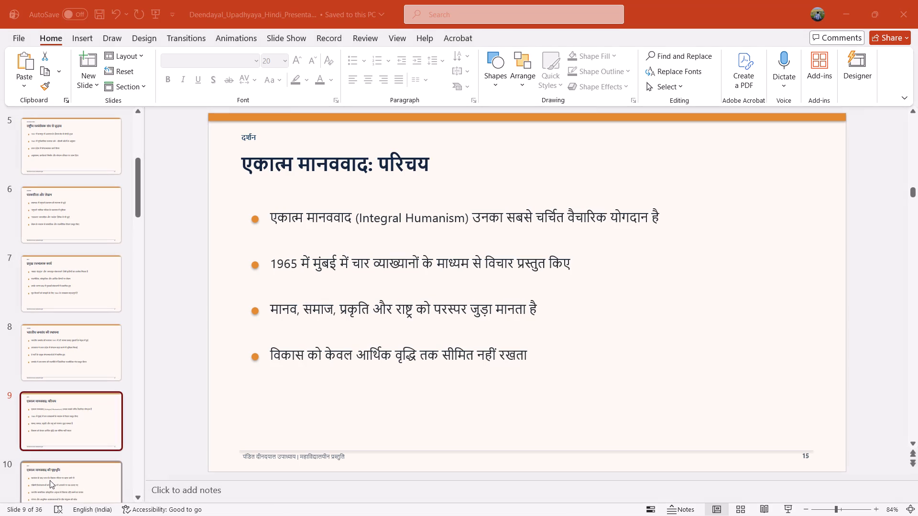
key(Down)
key(Down)
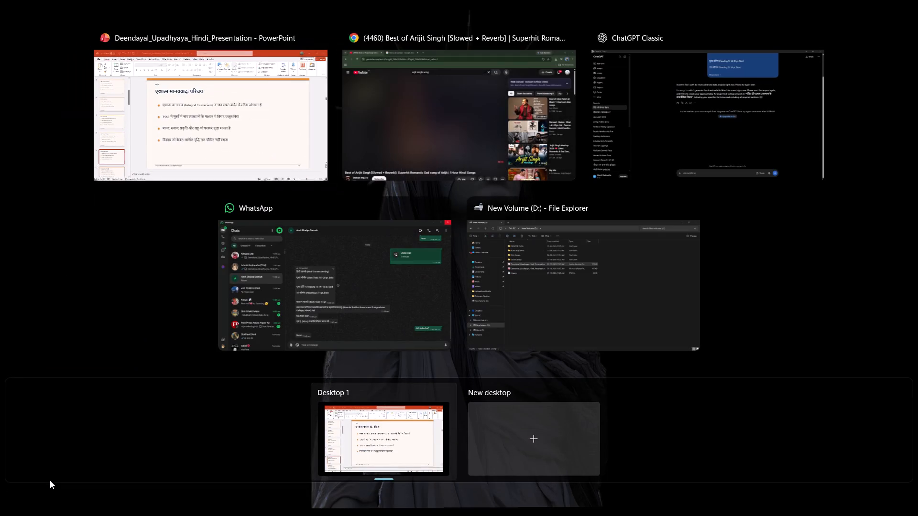
scroll(64, 406, down, 1)
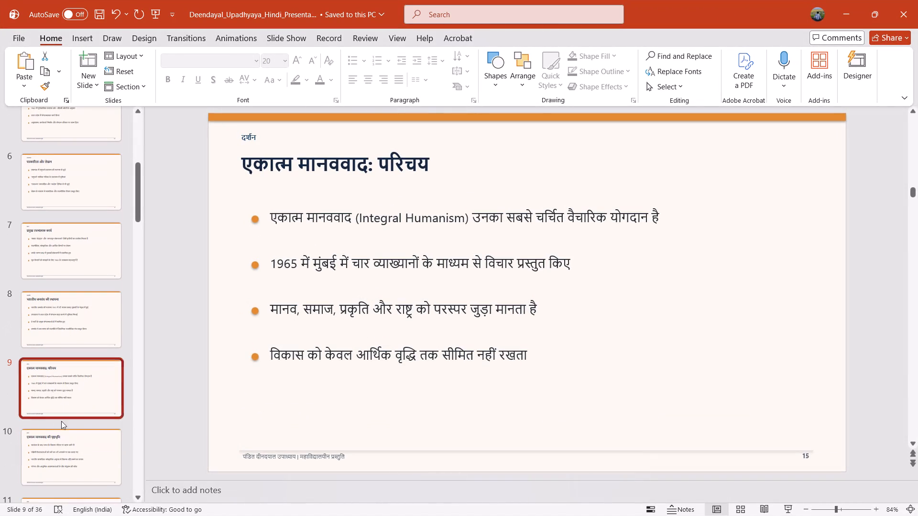
click(55, 452)
key(Down)
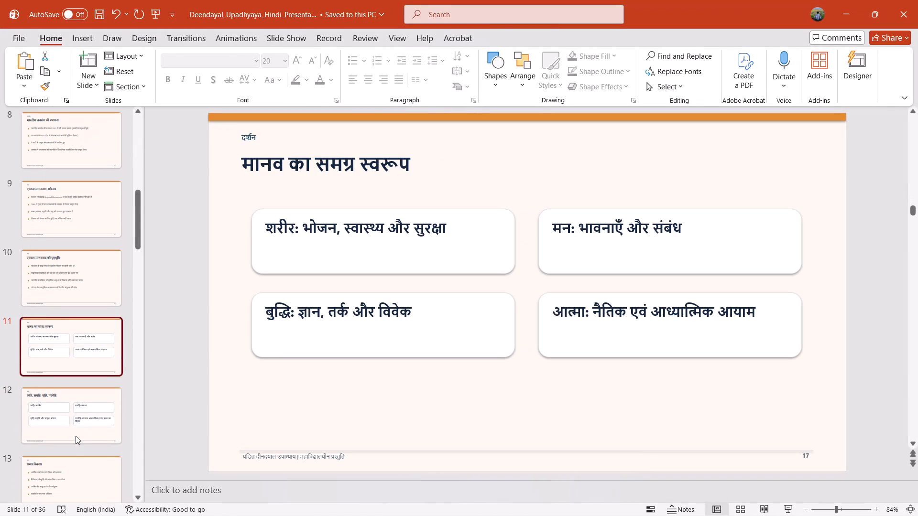
key(Down)
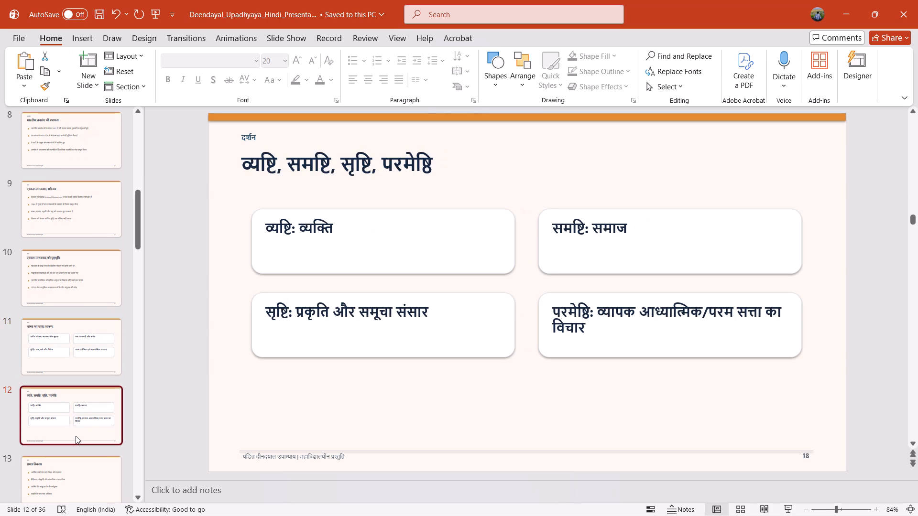
key(Down)
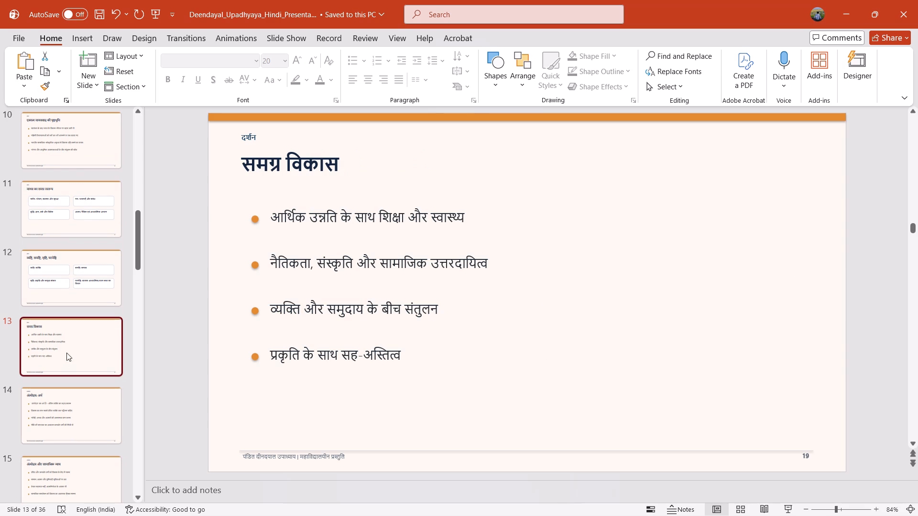
click(68, 392)
click(89, 149)
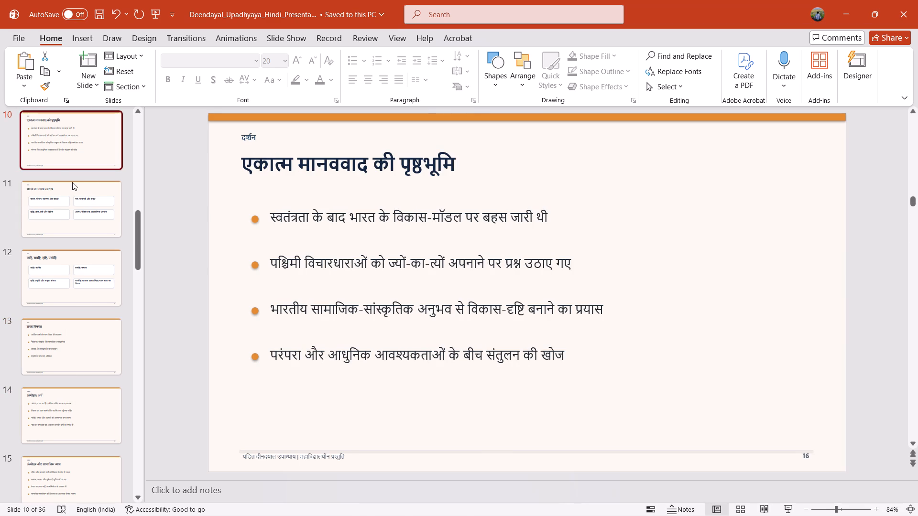
click(74, 220)
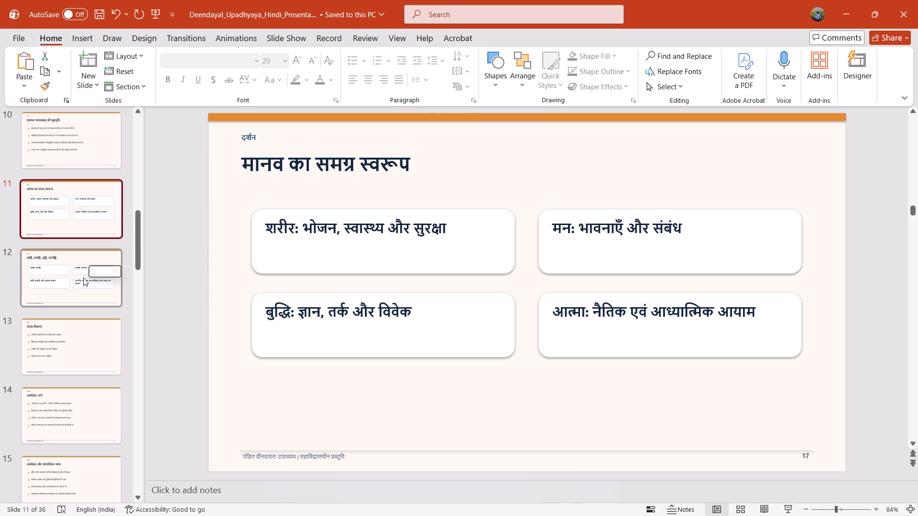
click(73, 270)
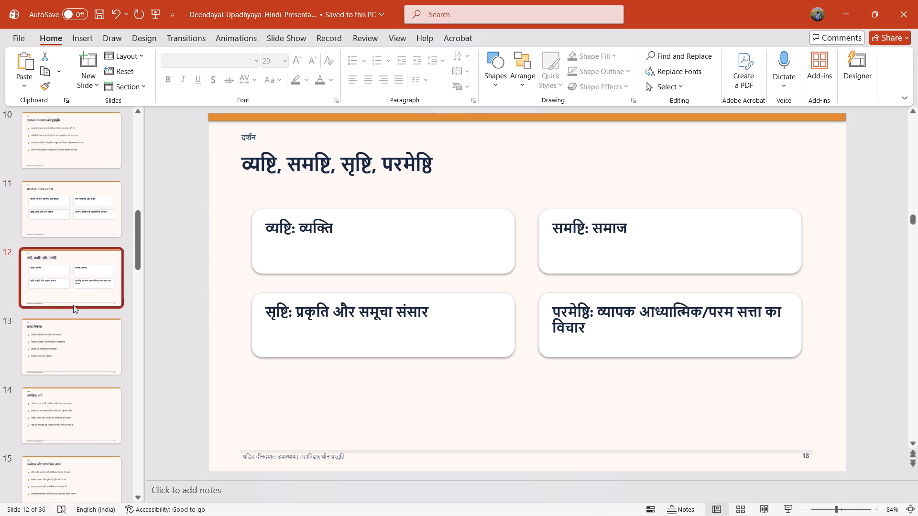
click(79, 343)
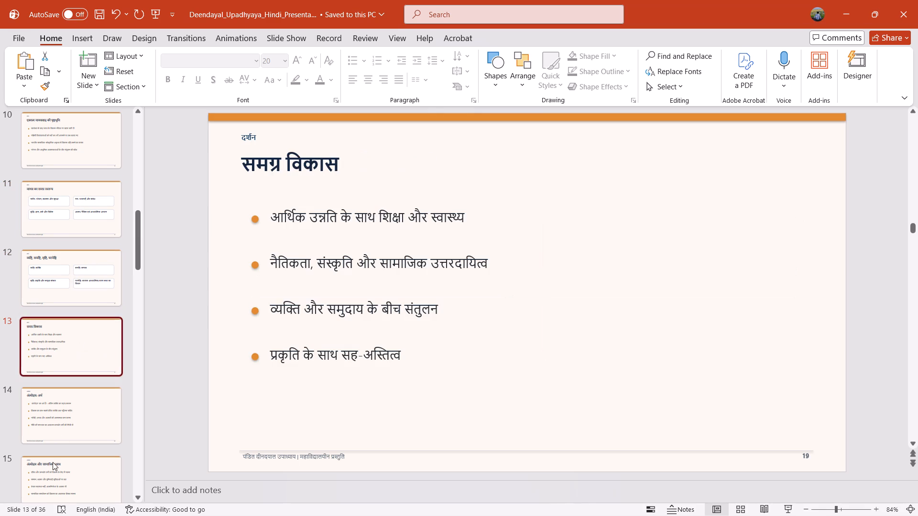
click(76, 133)
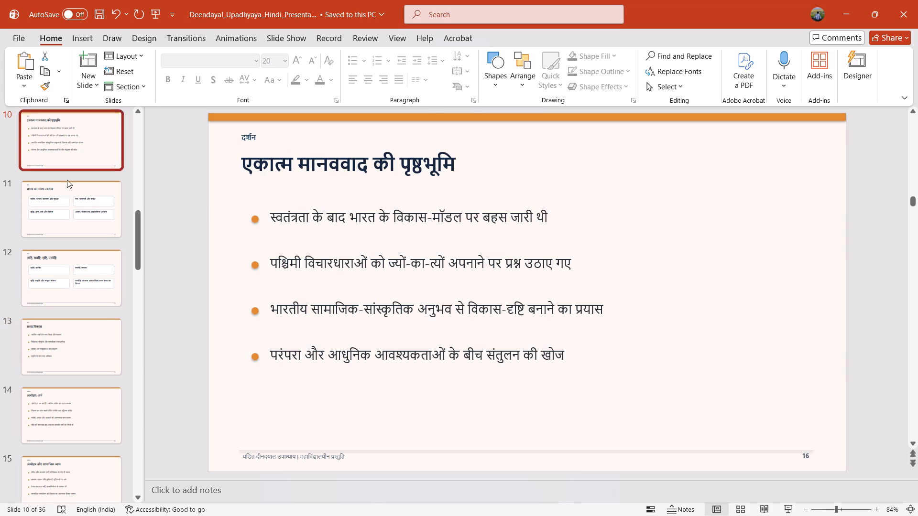
click(66, 191)
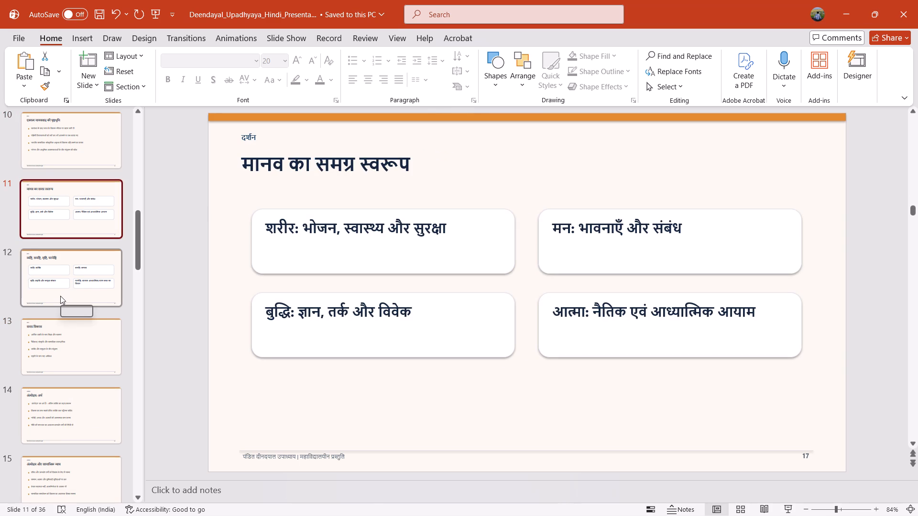
click(60, 296)
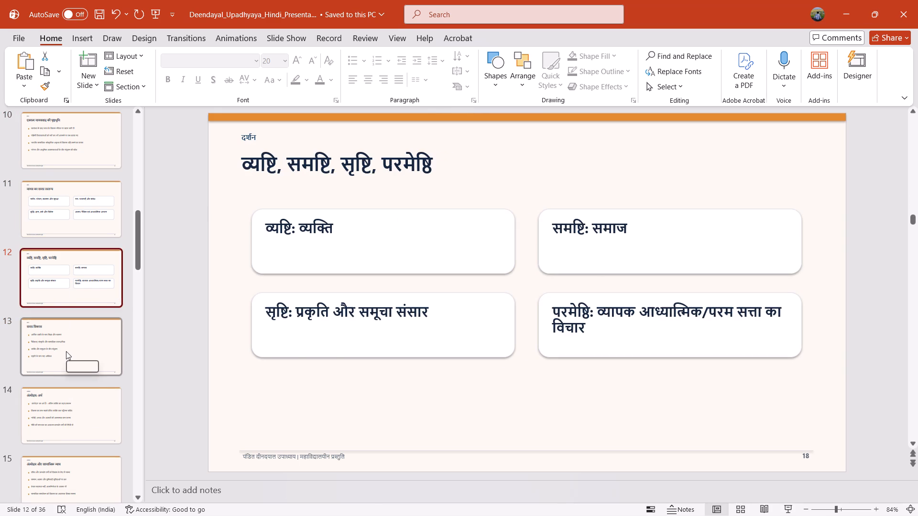
click(66, 351)
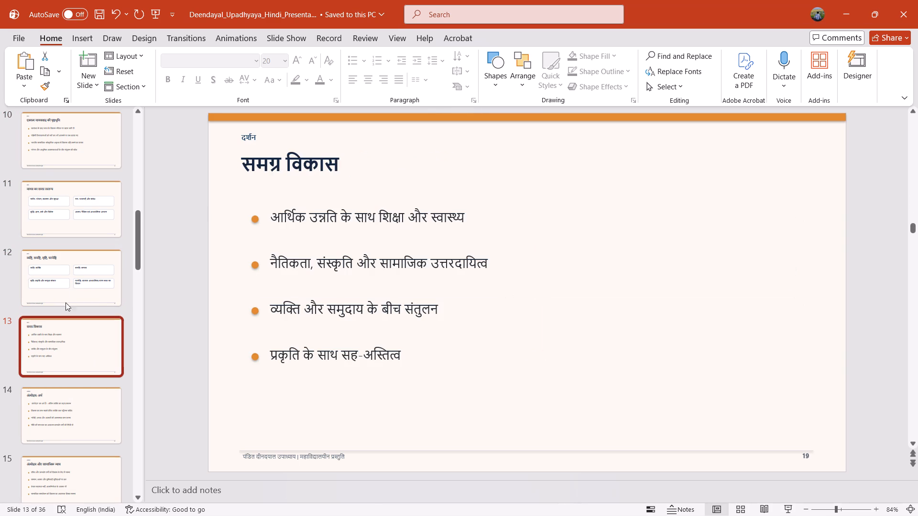
click(65, 286)
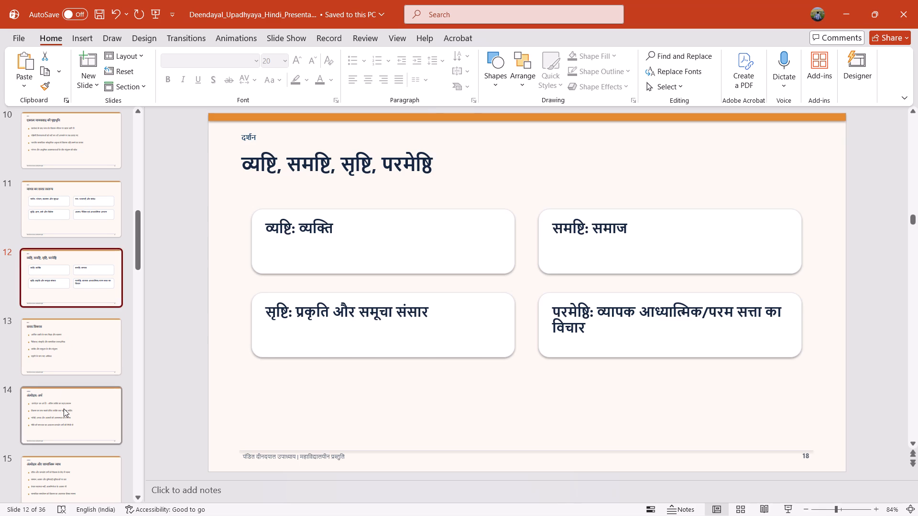
Review the Antyodaya, economy, rural development and society slides, from "अंत्योदय: अर्थ" through "राज्य और समाज".
click(64, 408)
scroll(73, 405, down, 1)
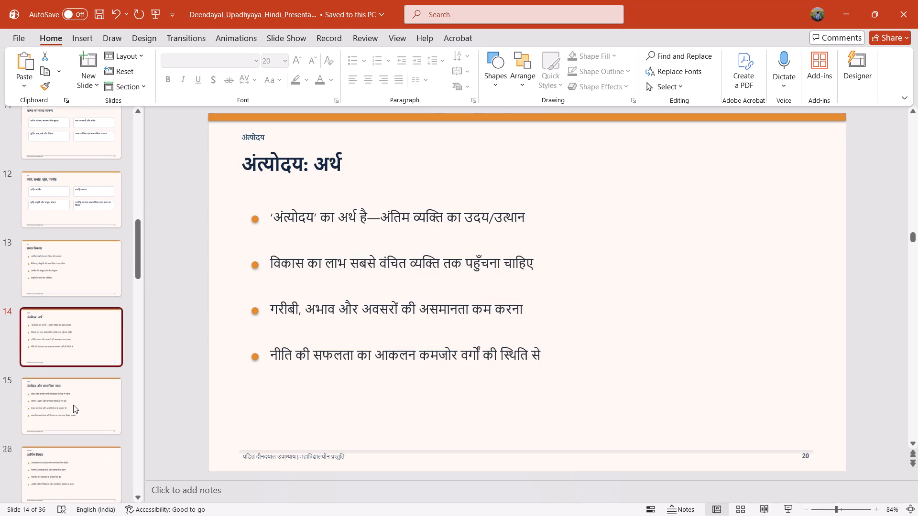
scroll(73, 405, down, 1)
click(77, 374)
click(70, 455)
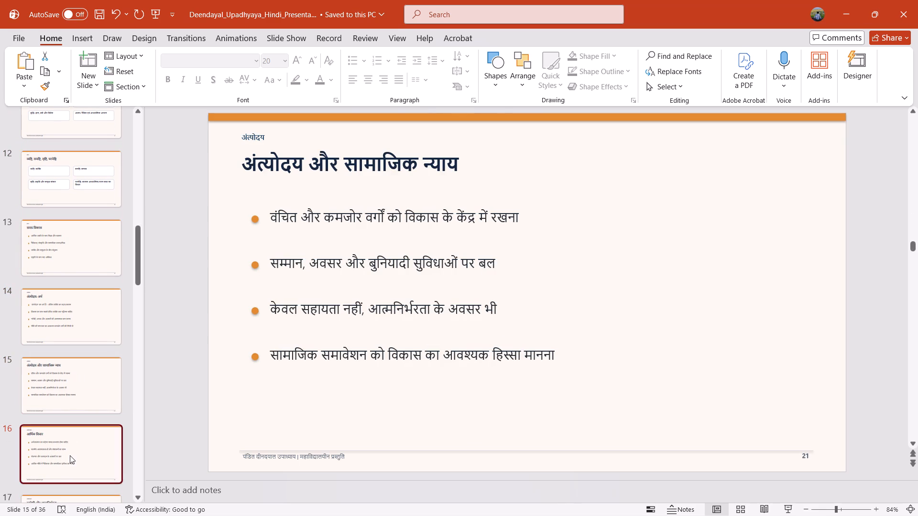
scroll(70, 455, down, 2)
click(54, 358)
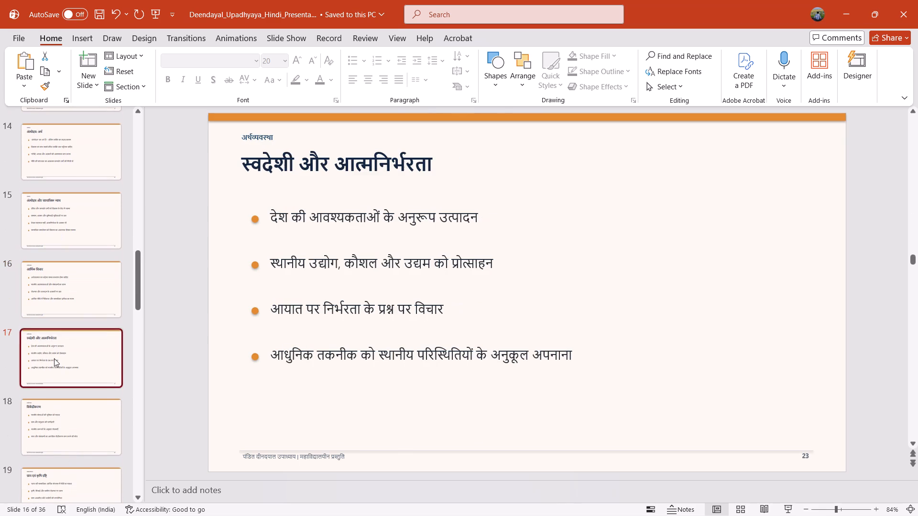
click(61, 407)
scroll(87, 429, down, 2)
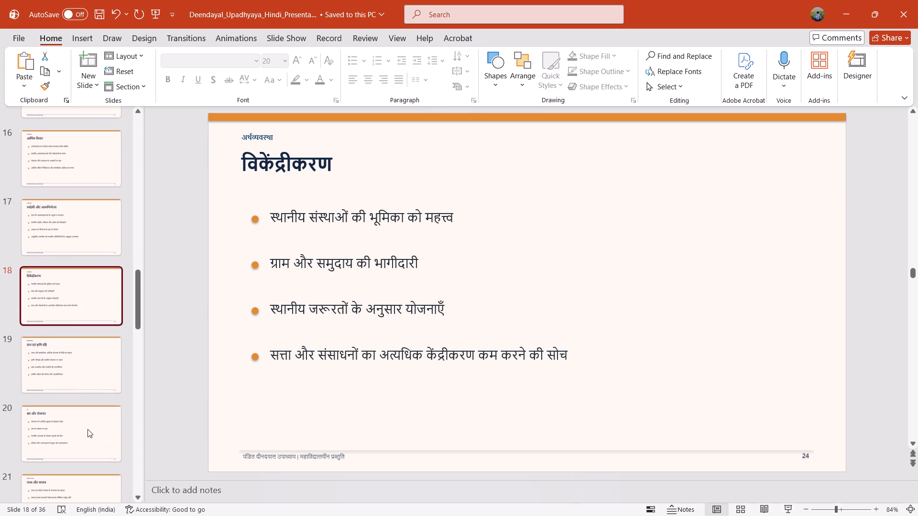
click(79, 334)
click(78, 356)
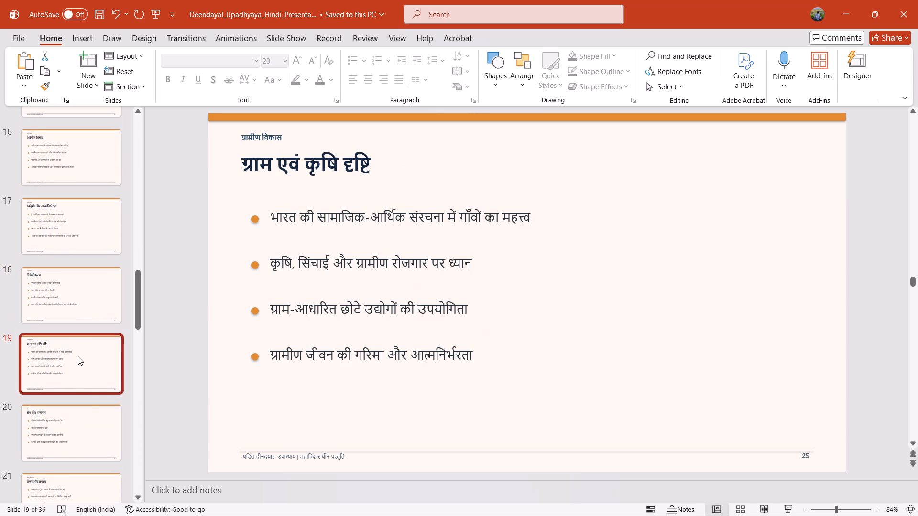
click(69, 428)
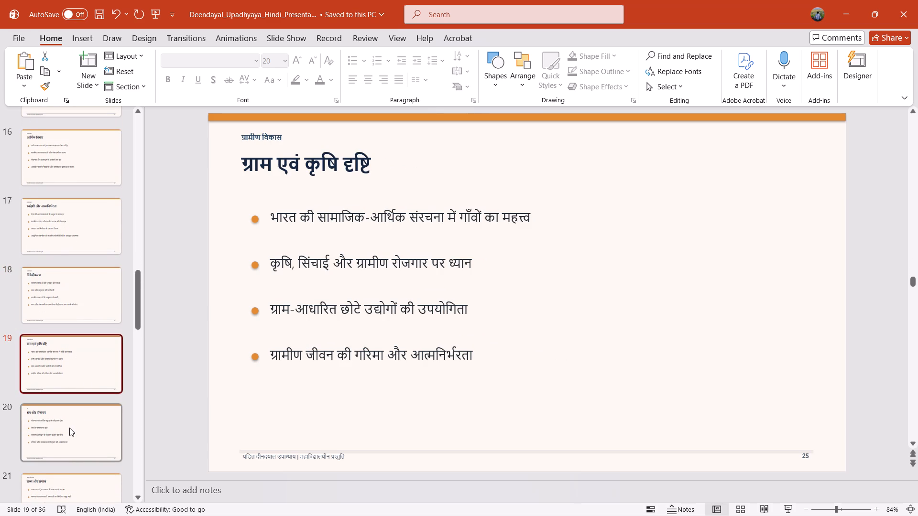
scroll(69, 428, down, 1)
click(62, 436)
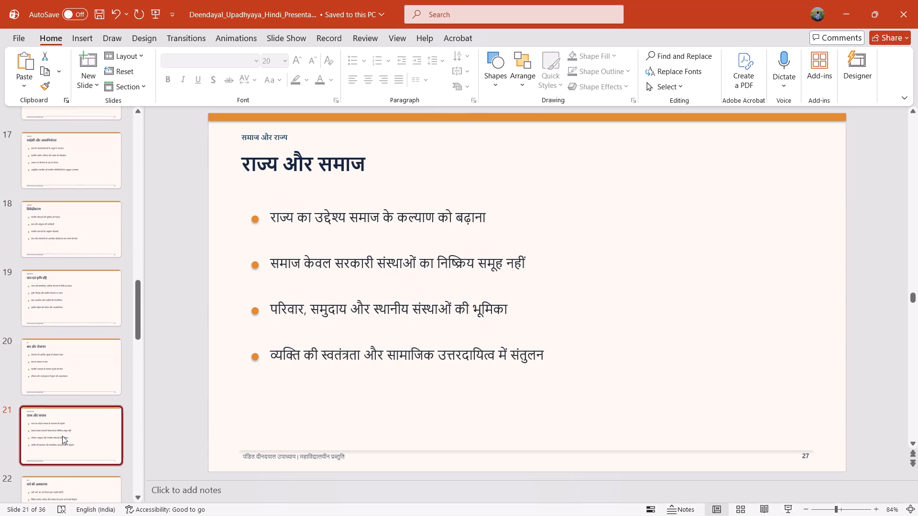
Compare the state, dharma and nation slides, and cut "धर्म की अवधारणा" and "राष्ट्र और संस्कृति" from the presentation.
scroll(62, 436, down, 1)
click(53, 374)
click(62, 355)
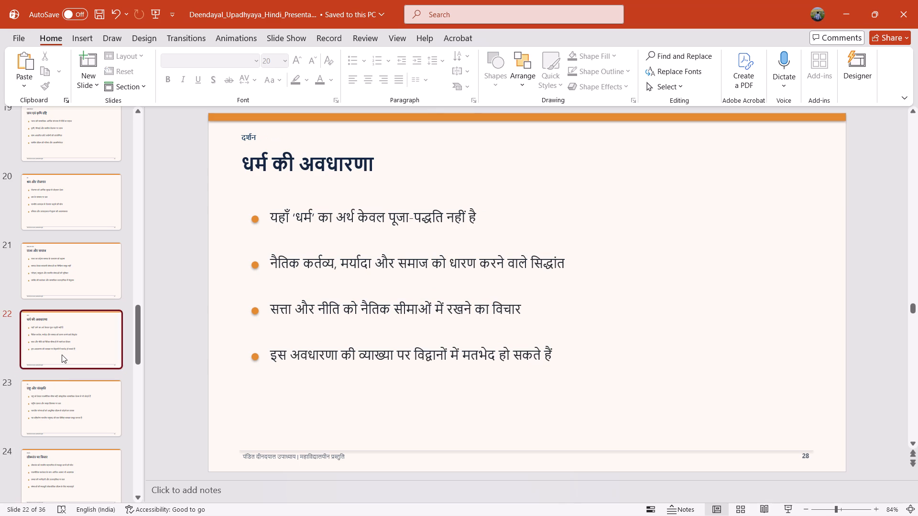
click(60, 413)
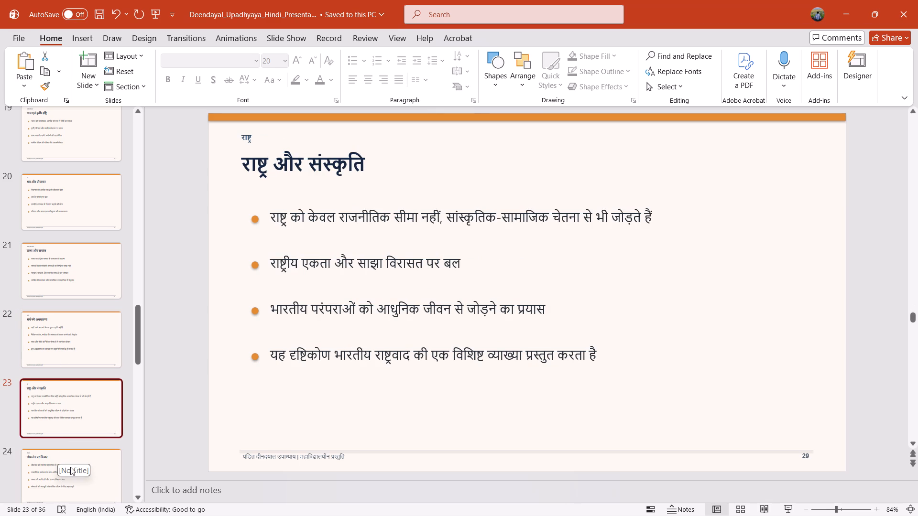
click(74, 359)
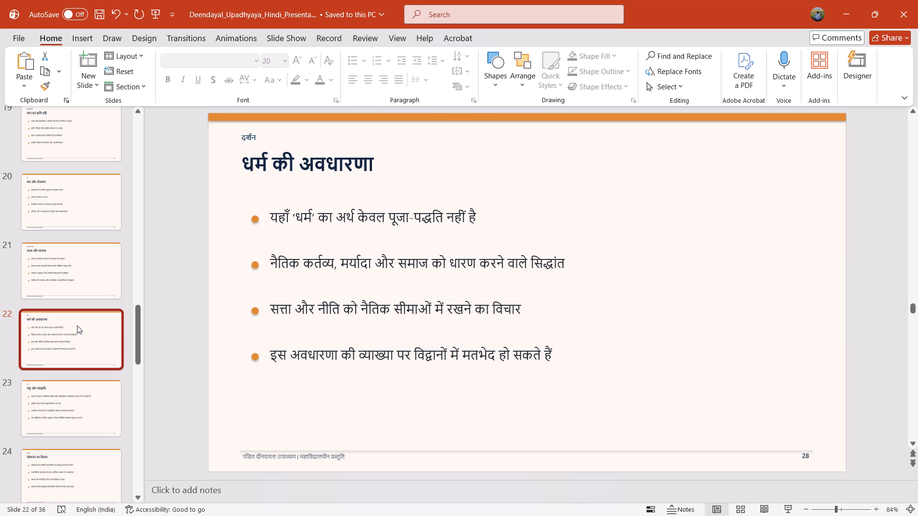
click(56, 269)
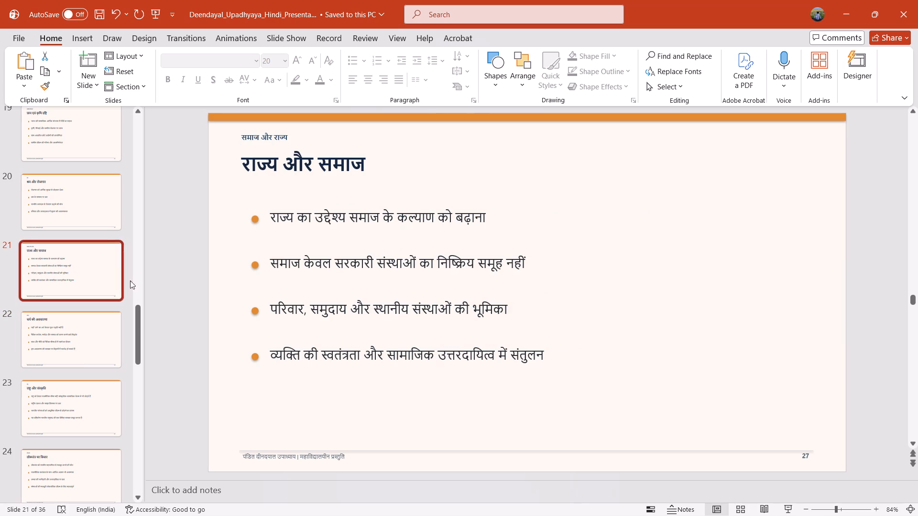
click(73, 391)
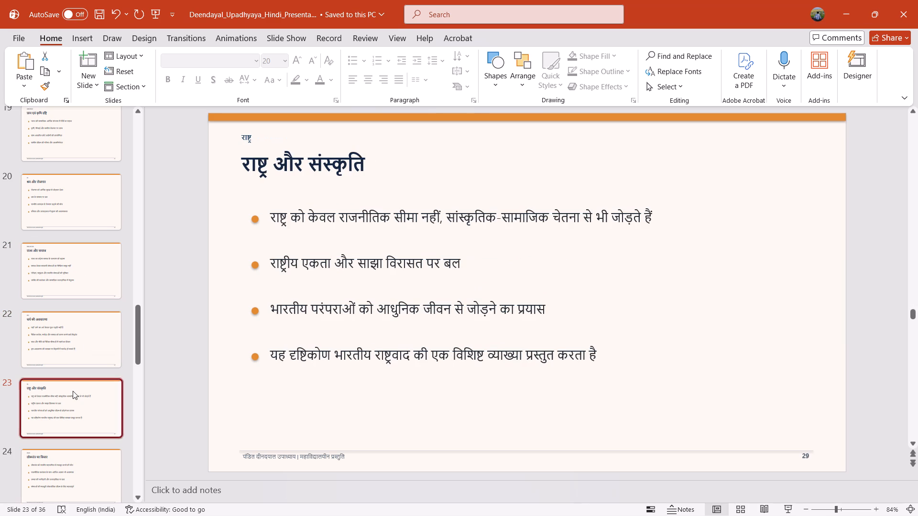
click(81, 335)
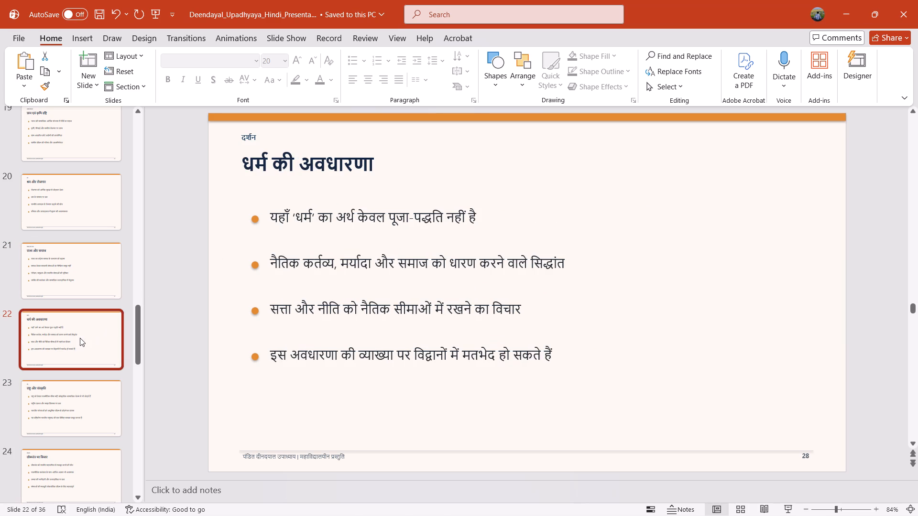
right_click(80, 338)
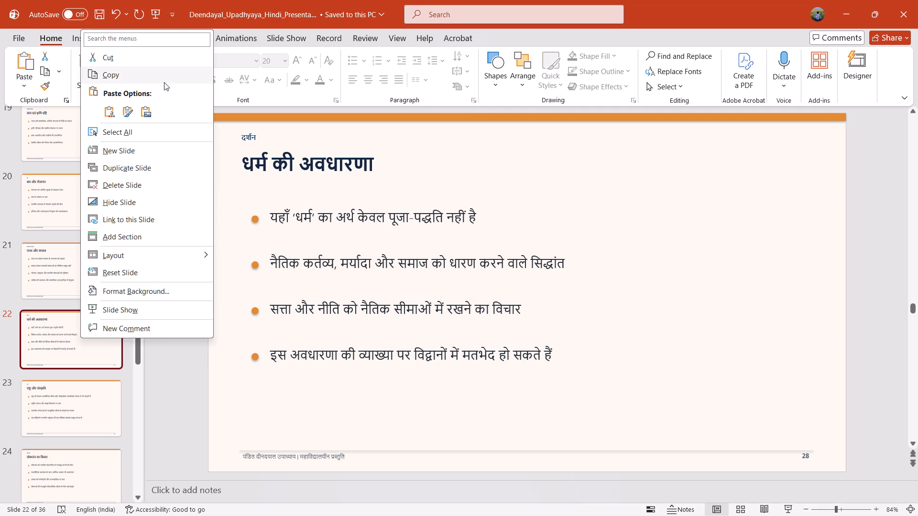
click(136, 61)
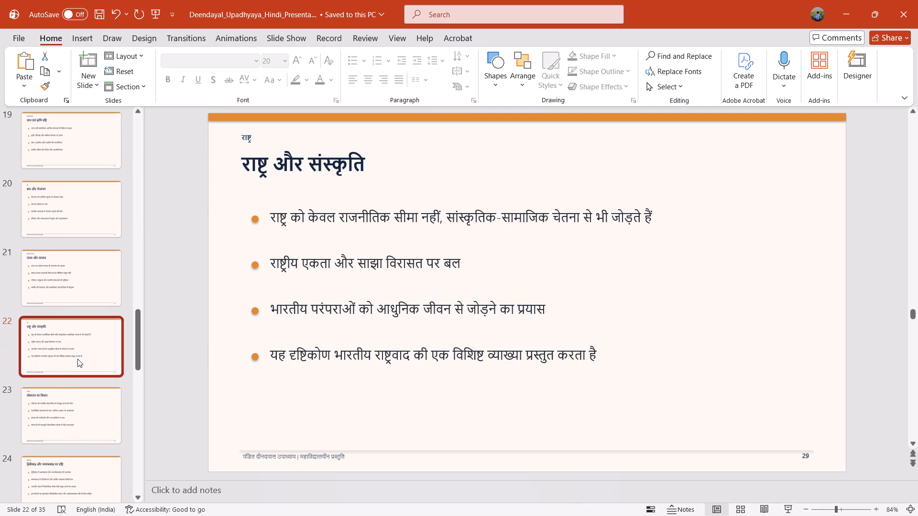
right_click(76, 371)
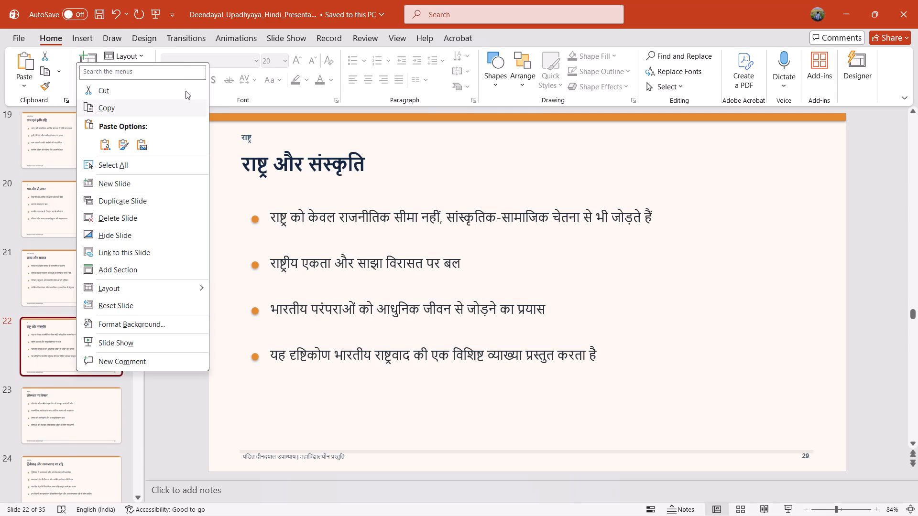
click(169, 96)
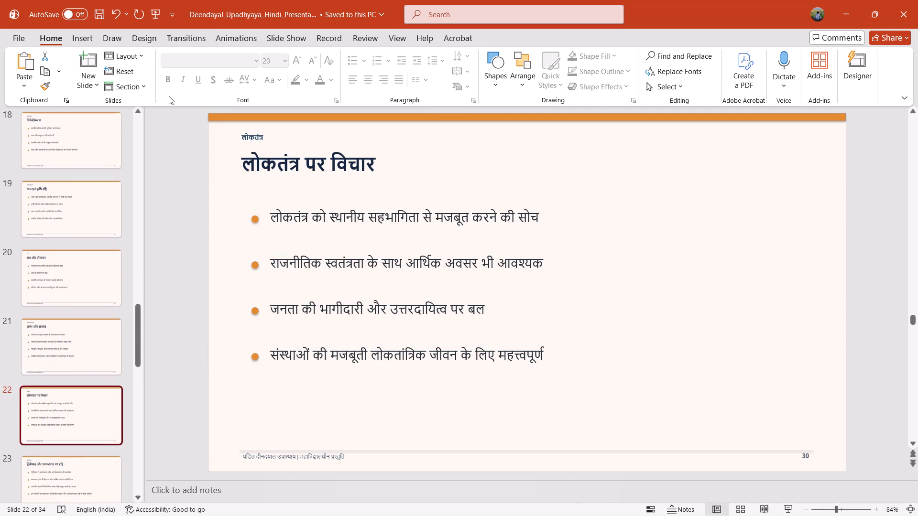
Check the slides following "लोकतंत्र पर विचार" up to "1968: अंतिम यात्रा", and cut "सादगी और व्यक्तिगत जीवन".
click(78, 472)
click(78, 426)
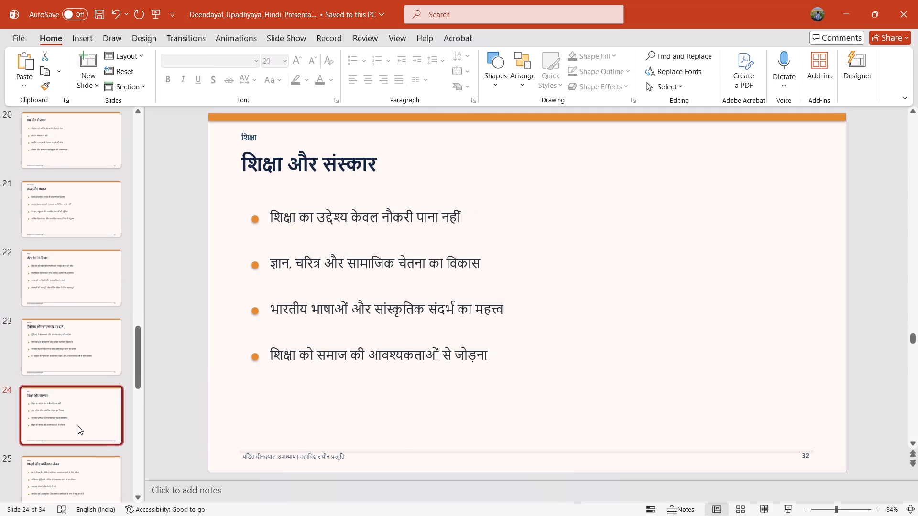
click(76, 470)
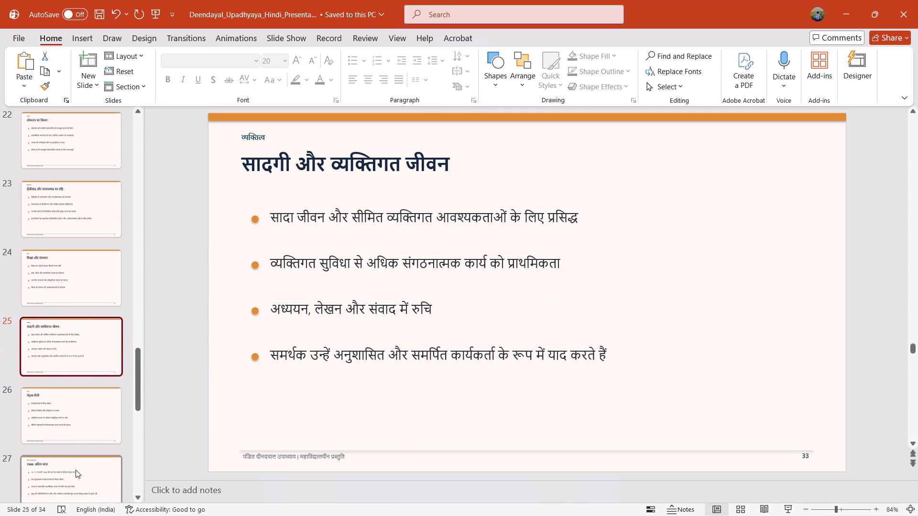
click(76, 470)
scroll(76, 470, down, 1)
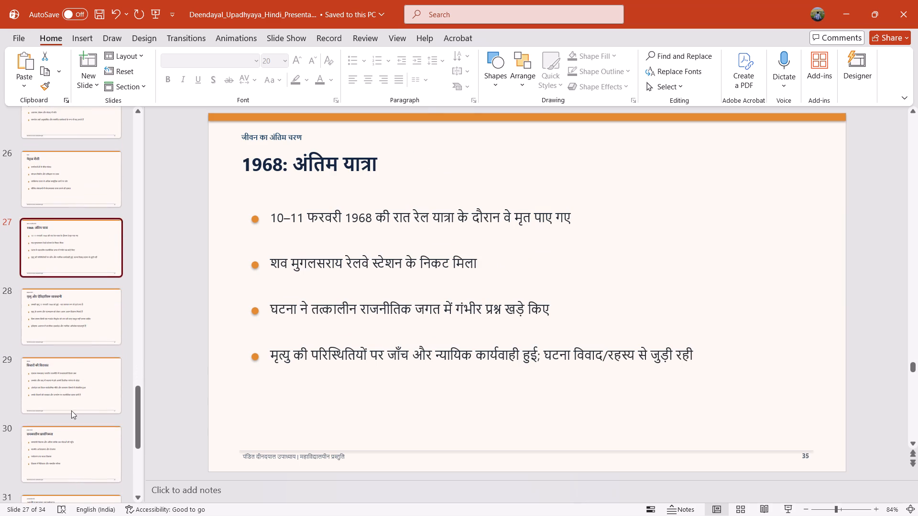
click(52, 183)
scroll(52, 183, up, 1)
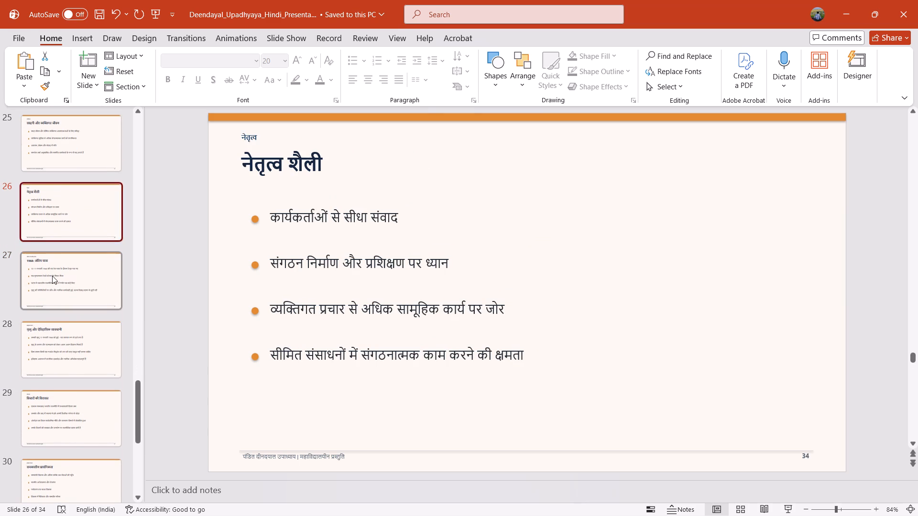
click(52, 276)
scroll(52, 276, up, 1)
click(52, 272)
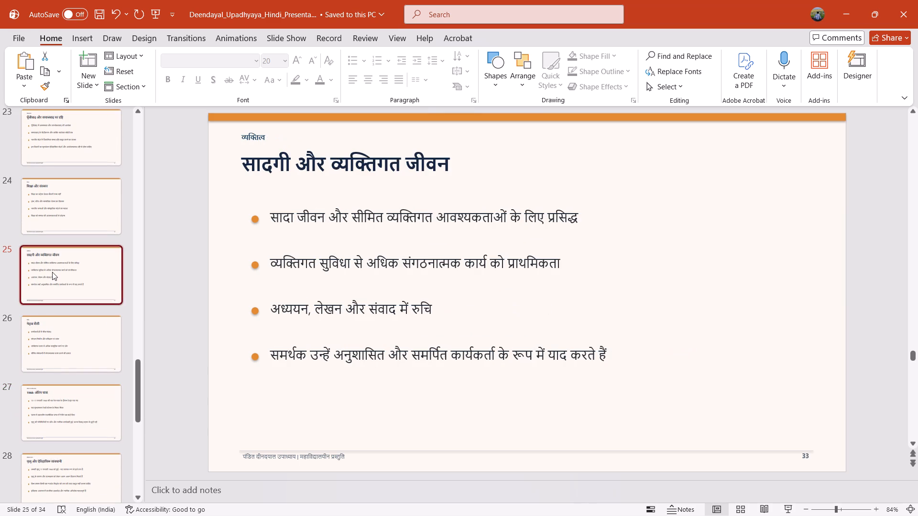
right_click(52, 272)
click(121, 239)
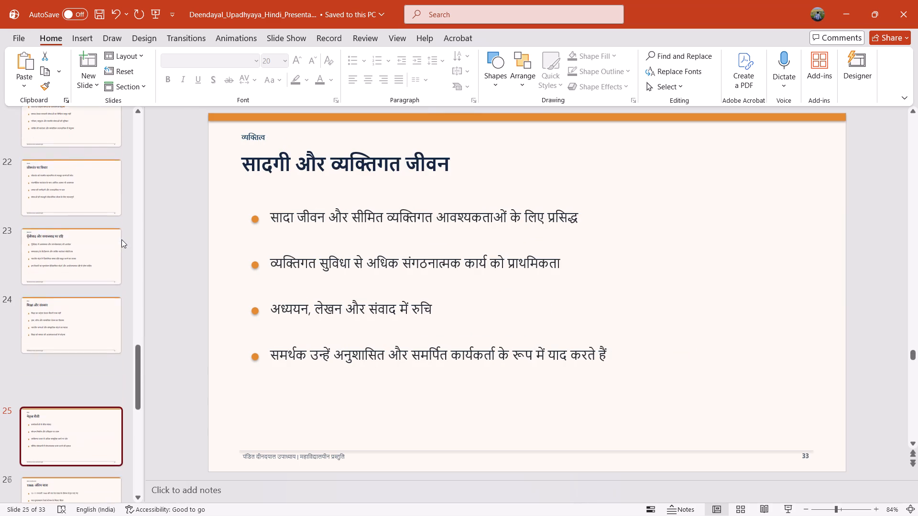
Cut the leadership and death slides "नेतृत्व शैली", "1968: अंतिम यात्रा" and "मृत्यु और ऐतिहासिक सावधानी" from the presentation.
right_click(46, 409)
click(113, 134)
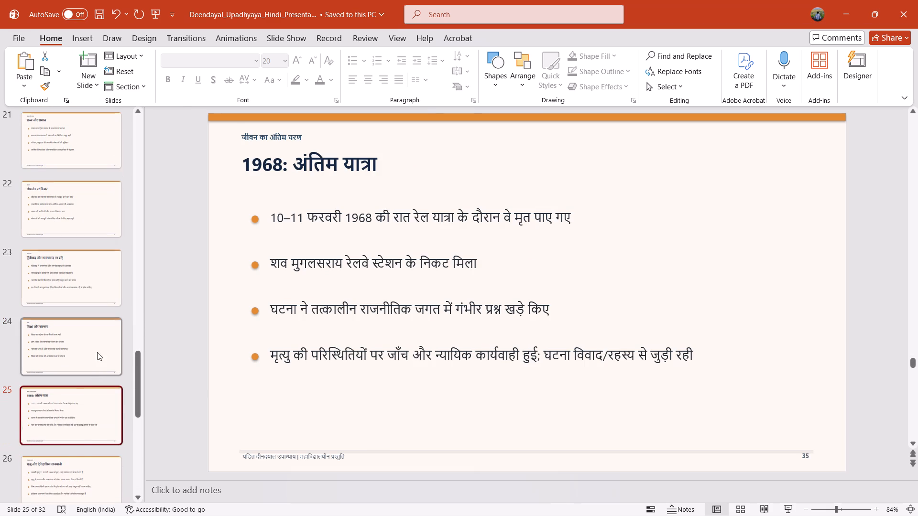
right_click(65, 412)
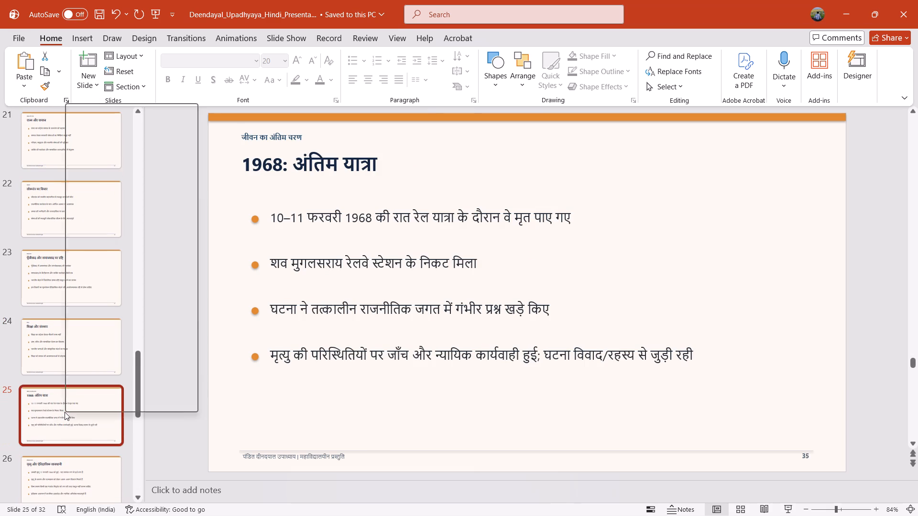
click(133, 137)
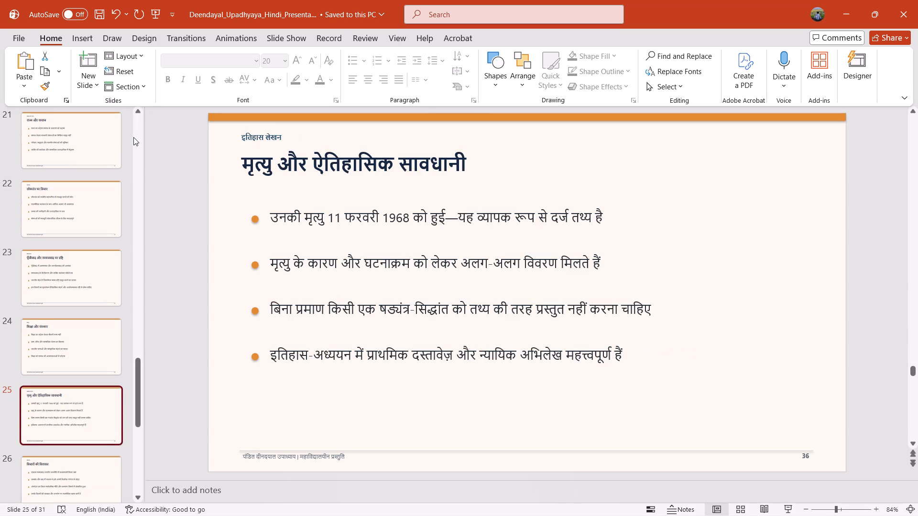
right_click(72, 408)
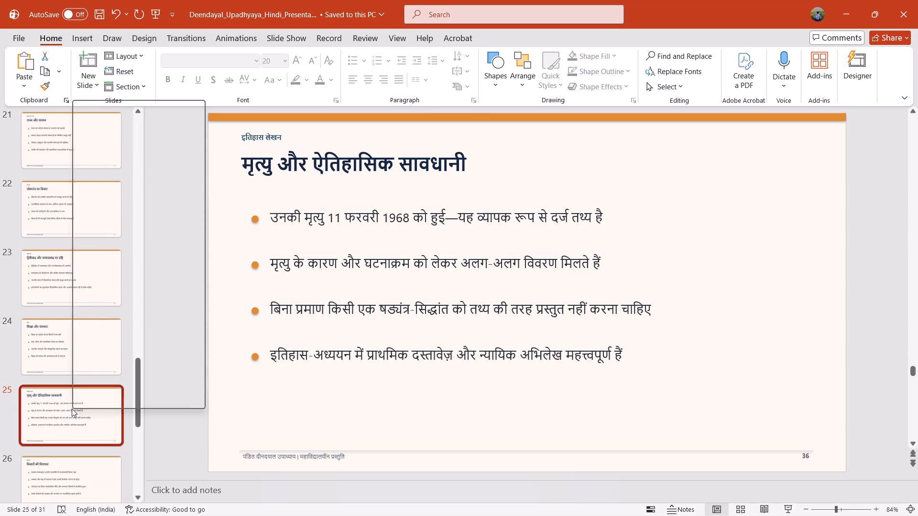
click(142, 127)
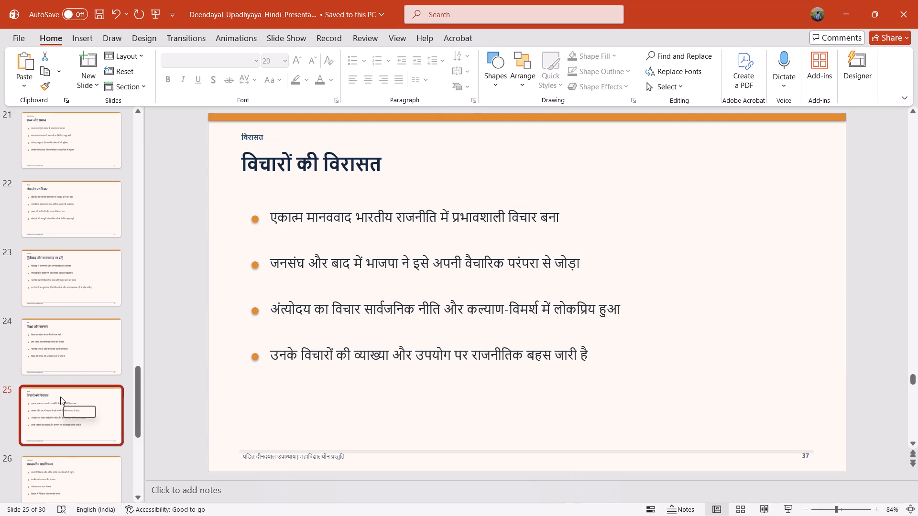
Check the closing slides from "समकालीन प्रासंगिकता" onward, and cut "आलोचनात्मक मूल्यांकन" and "कक्षा में विचार-विमर्श".
click(66, 460)
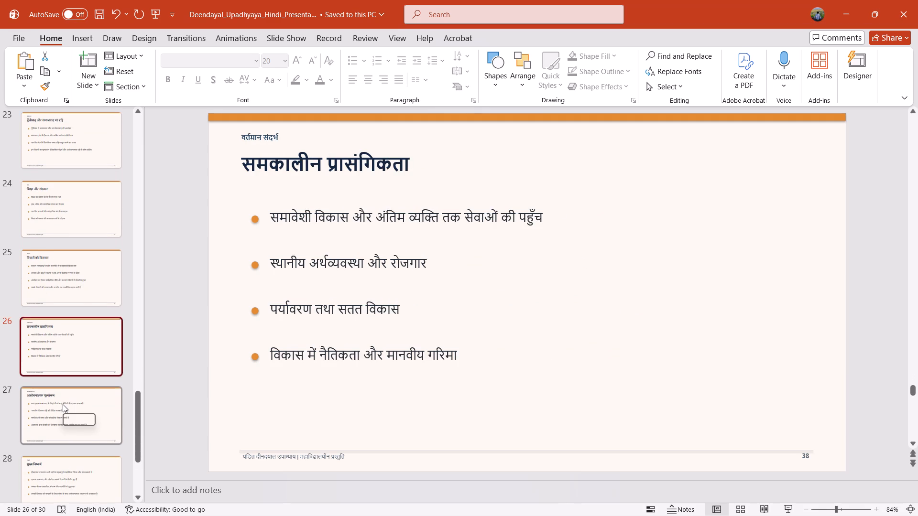
click(63, 404)
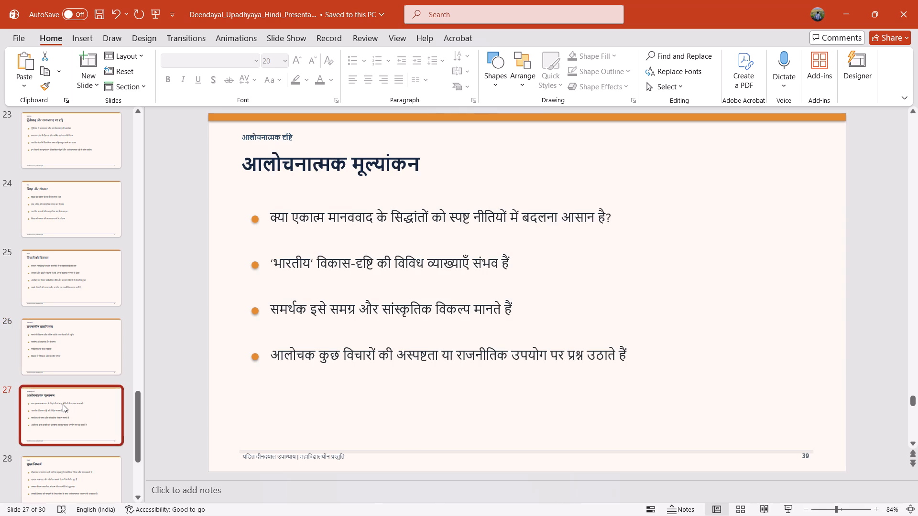
right_click(63, 404)
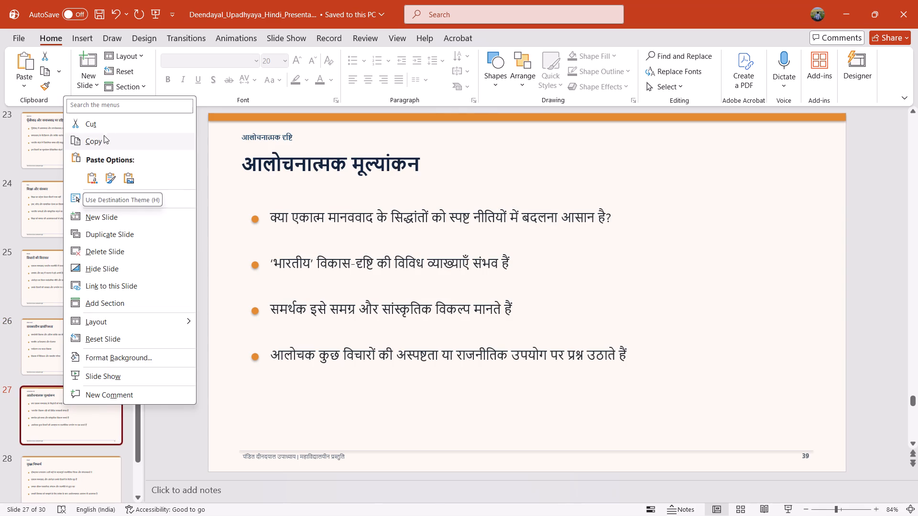
click(104, 127)
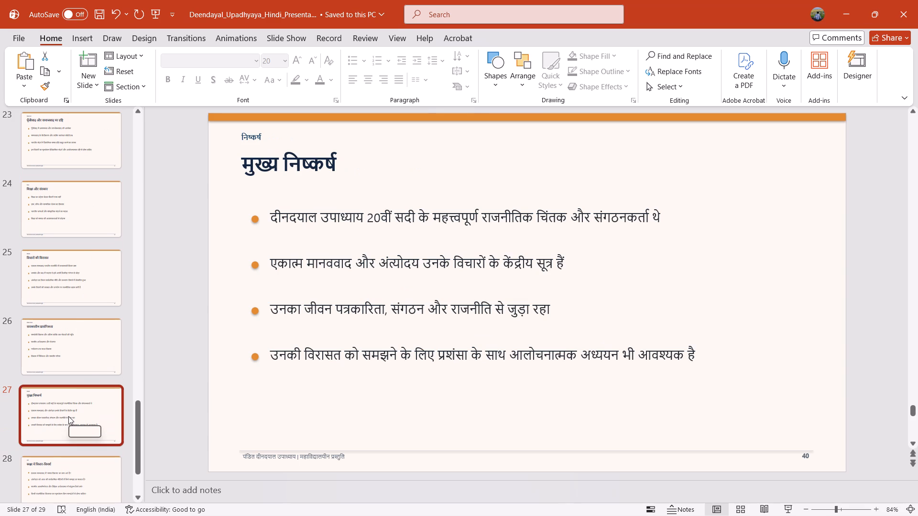
right_click(68, 416)
click(52, 473)
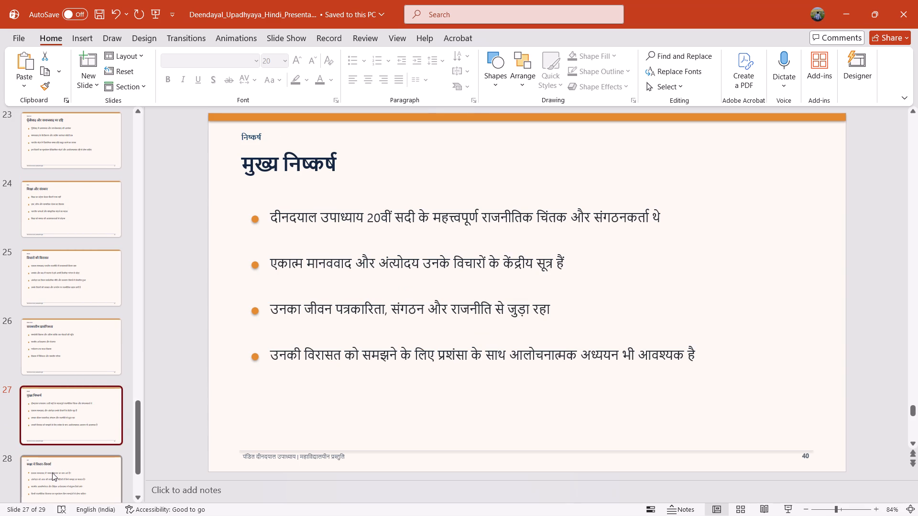
click(52, 473)
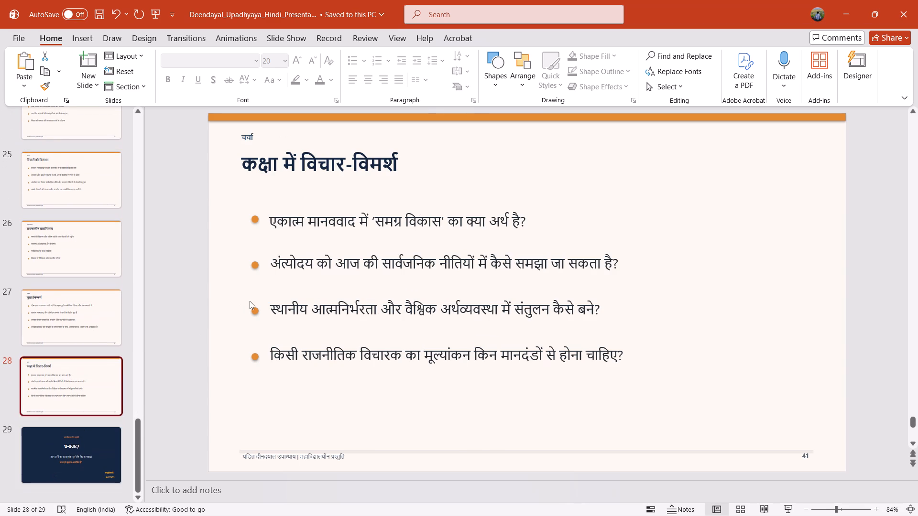
right_click(91, 376)
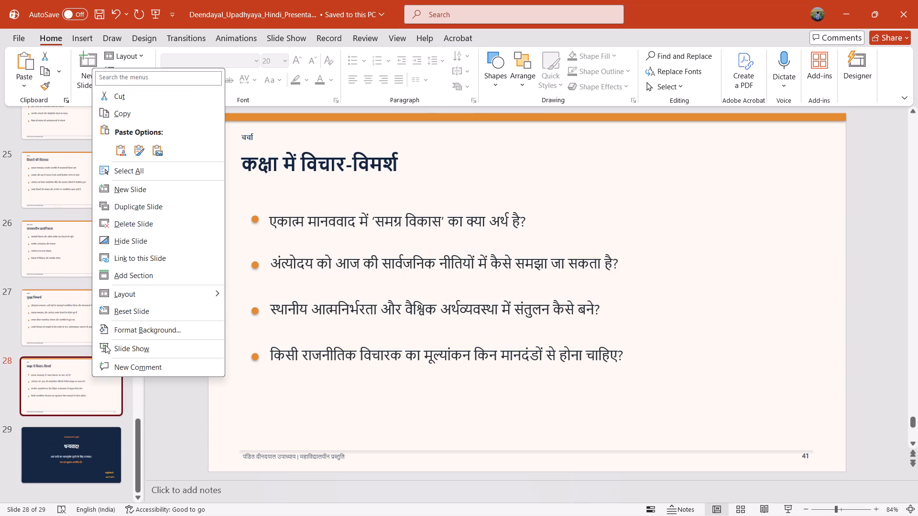
click(166, 93)
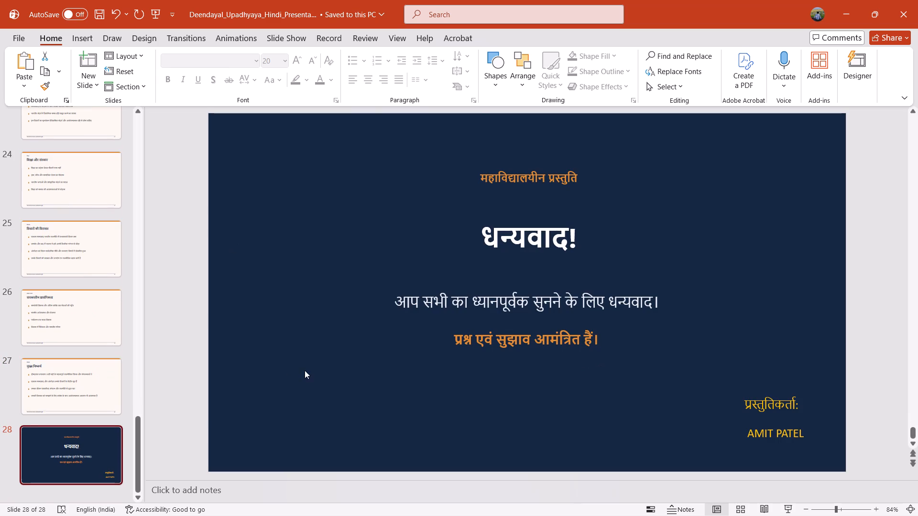
Look over the remaining slides and save the presentation on drive D: as Deendayal_Upadhyaya_Hindi_Presentation, replacing the existing PowerPoint file.
scroll(64, 322, up, 20)
scroll(64, 322, up, 4)
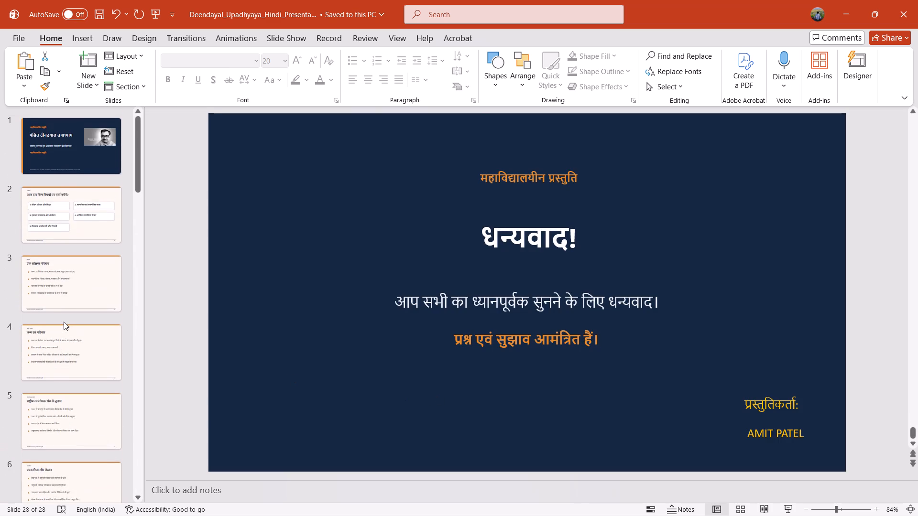
scroll(64, 322, down, 17)
scroll(64, 322, up, 9)
scroll(64, 322, down, 7)
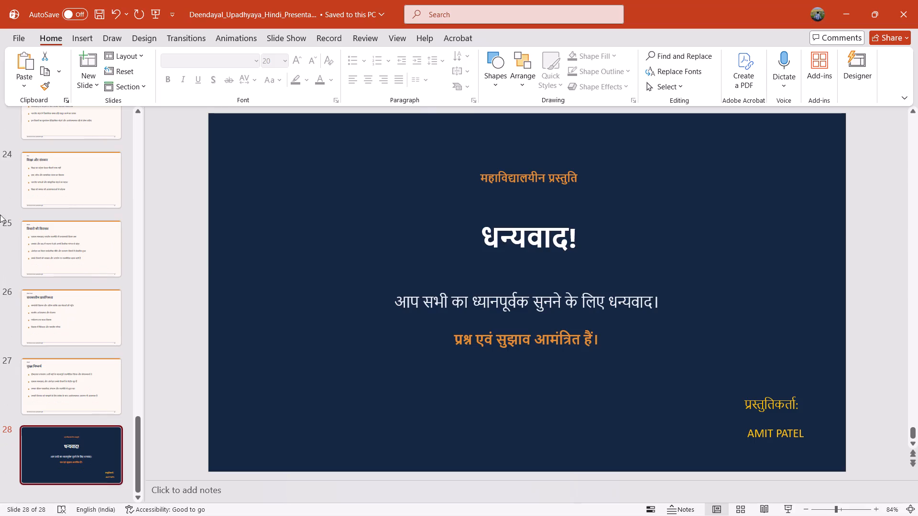
click(15, 36)
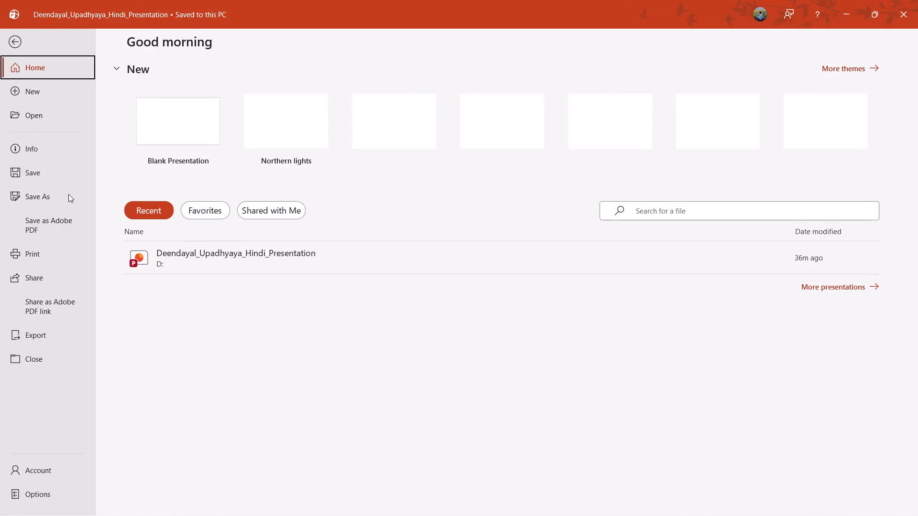
click(42, 197)
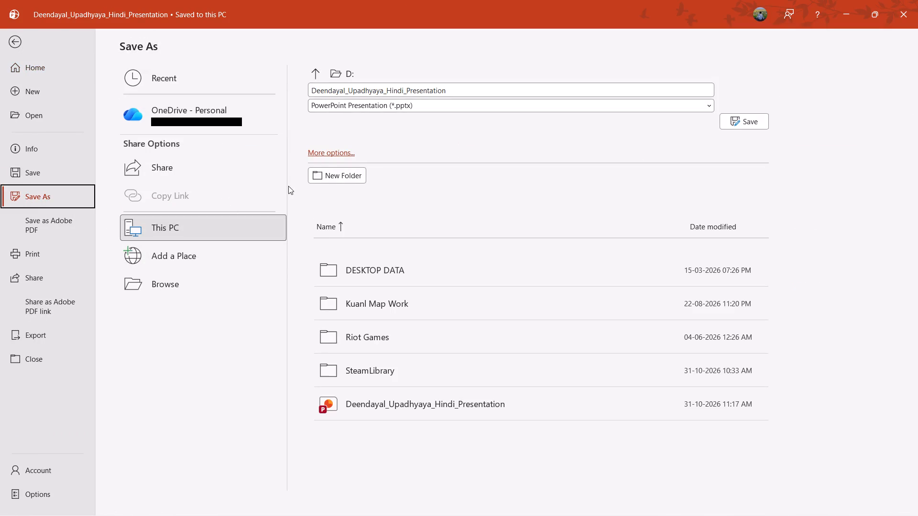
click(229, 230)
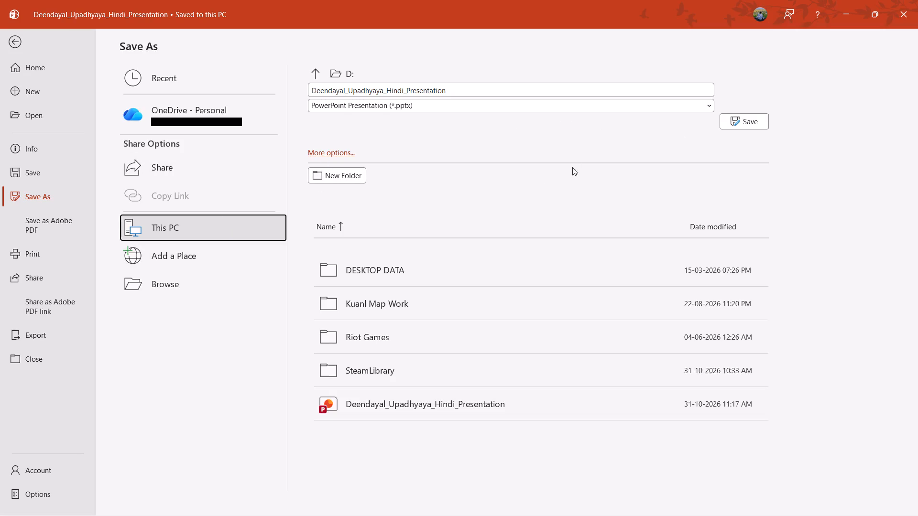
click(754, 127)
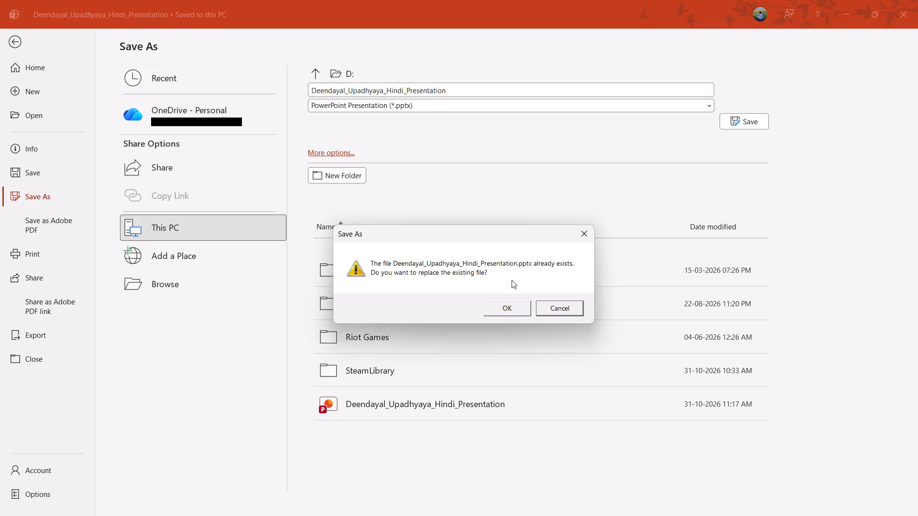
click(502, 309)
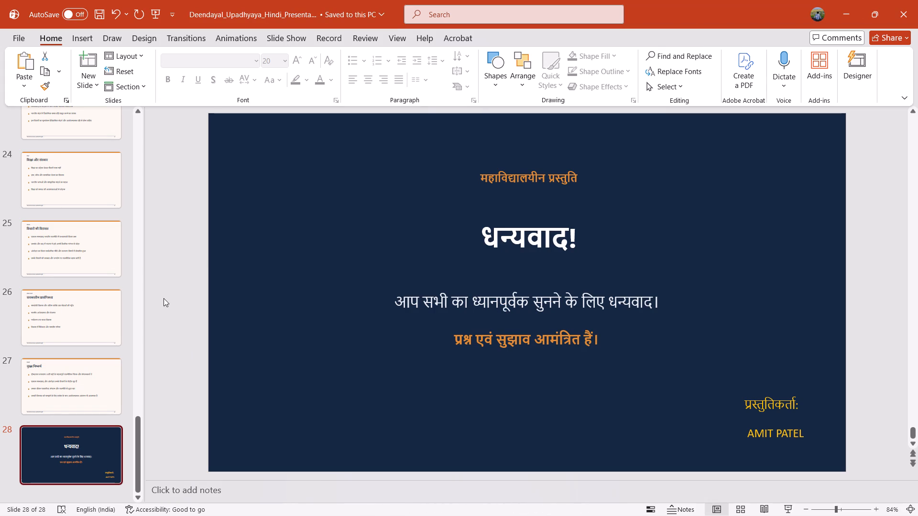
Save a PDF copy of the presentation on drive D: as Deendayal_Upadhyaya_Hindi_Presentation, replacing the existing PDF.
scroll(107, 299, up, 10)
click(19, 81)
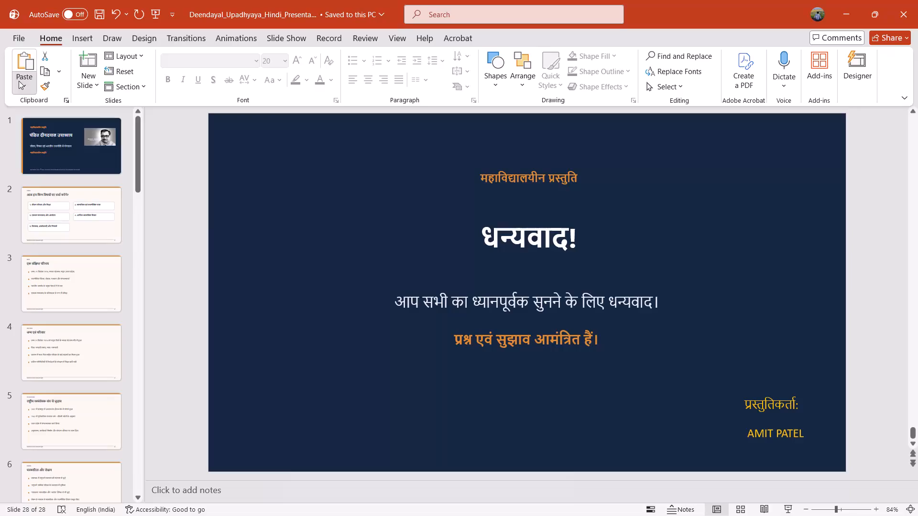
click(22, 36)
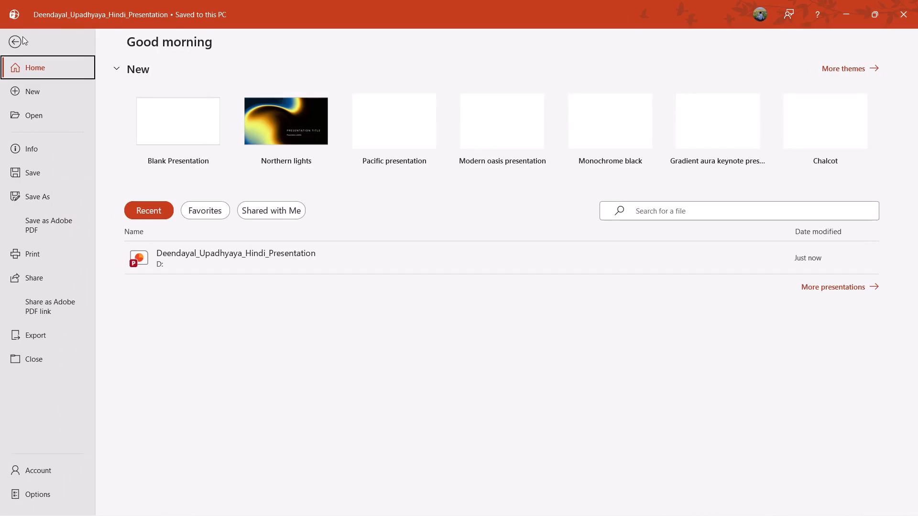
click(35, 202)
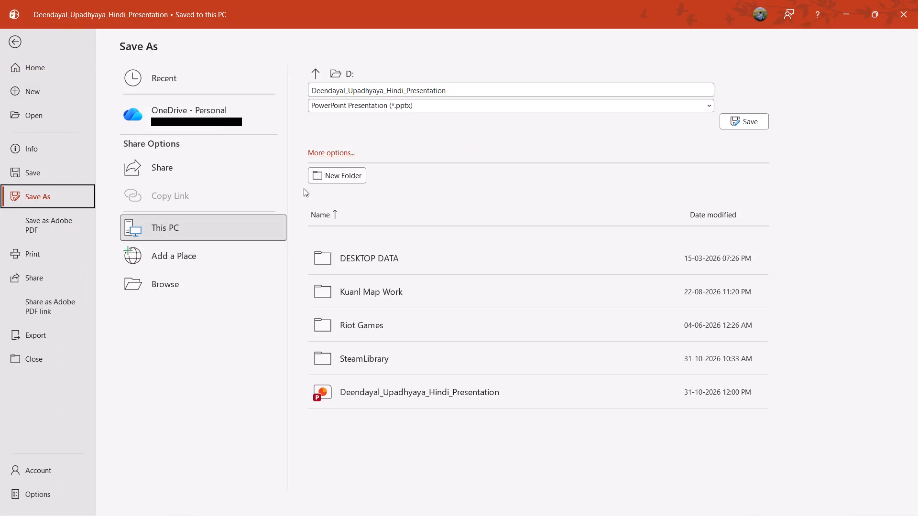
click(327, 151)
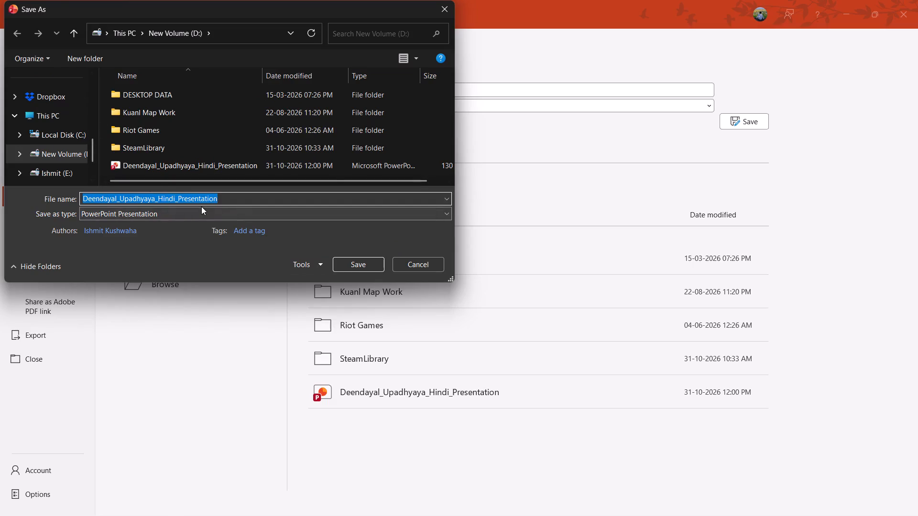
click(201, 206)
click(200, 209)
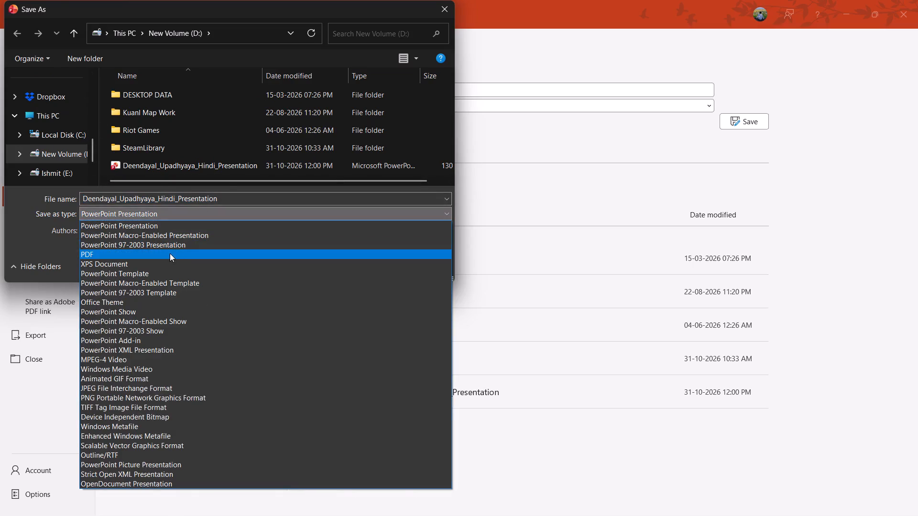
click(169, 253)
click(344, 304)
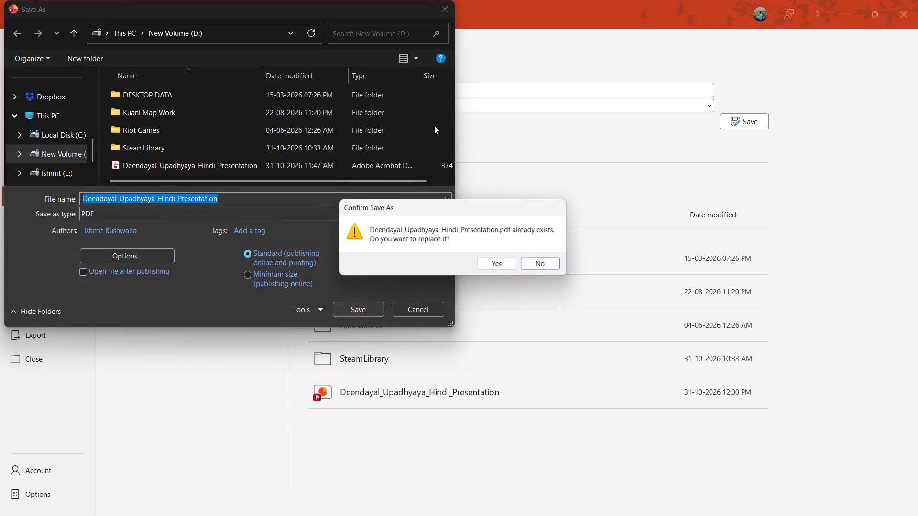
click(496, 267)
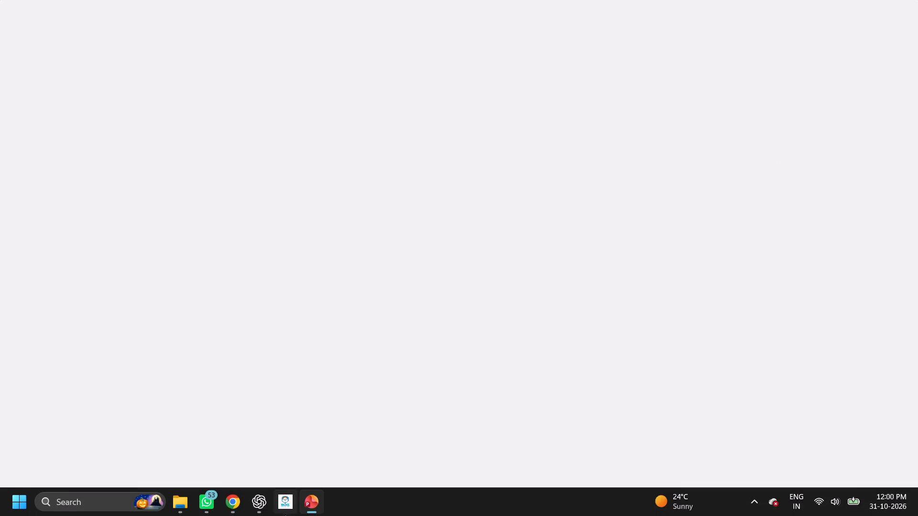
Open the Deendayal_Upadhyaya_Hindi_Presentation PDF from drive D: in Adobe Acrobat, look over its opening pages, and close it.
click(182, 505)
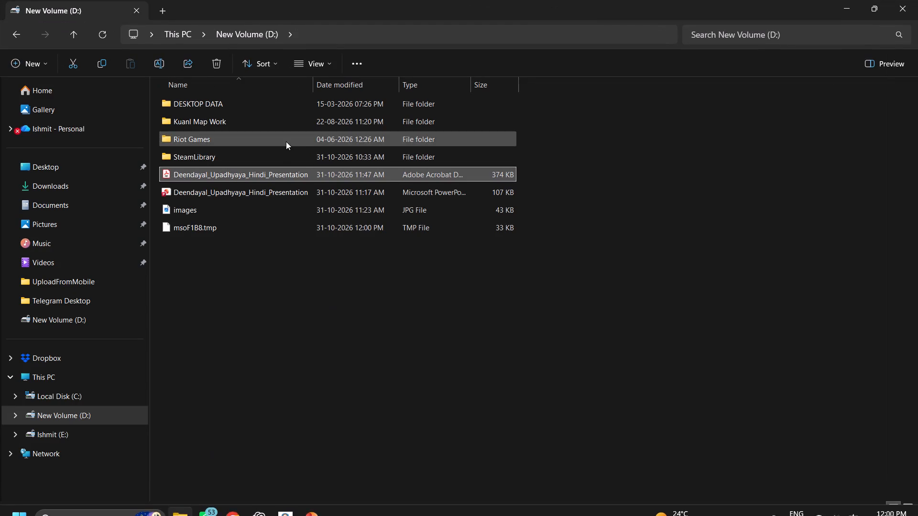
double_click(272, 177)
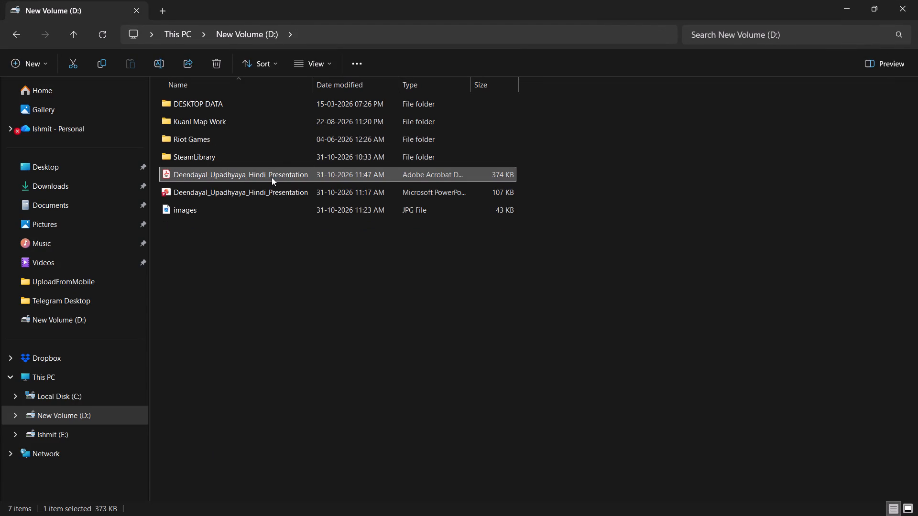
scroll(401, 267, up, 12)
scroll(565, 265, down, 12)
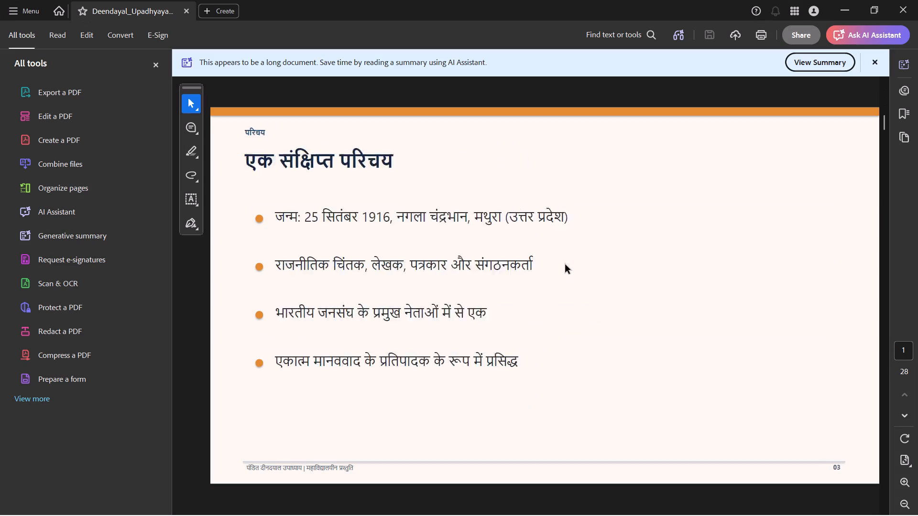
scroll(565, 265, down, 20)
scroll(565, 265, down, 8)
scroll(645, 352, up, 16)
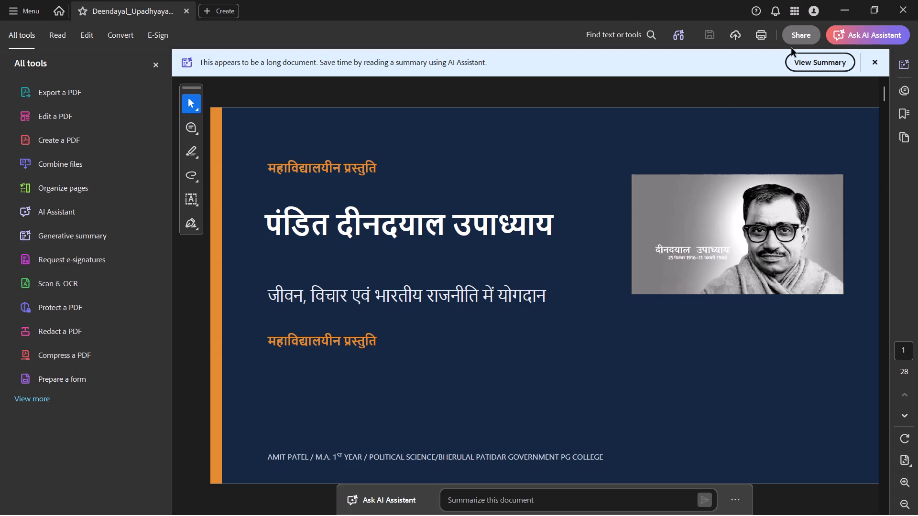
click(802, 38)
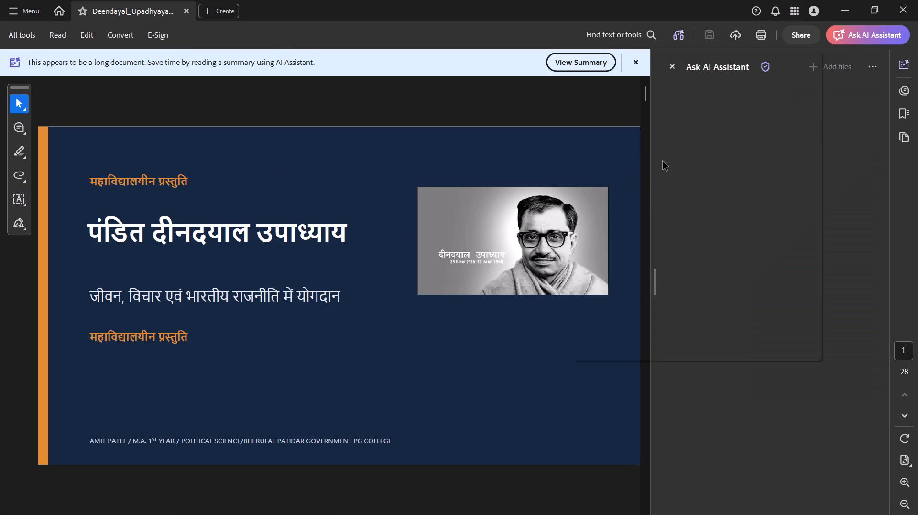
click(901, 10)
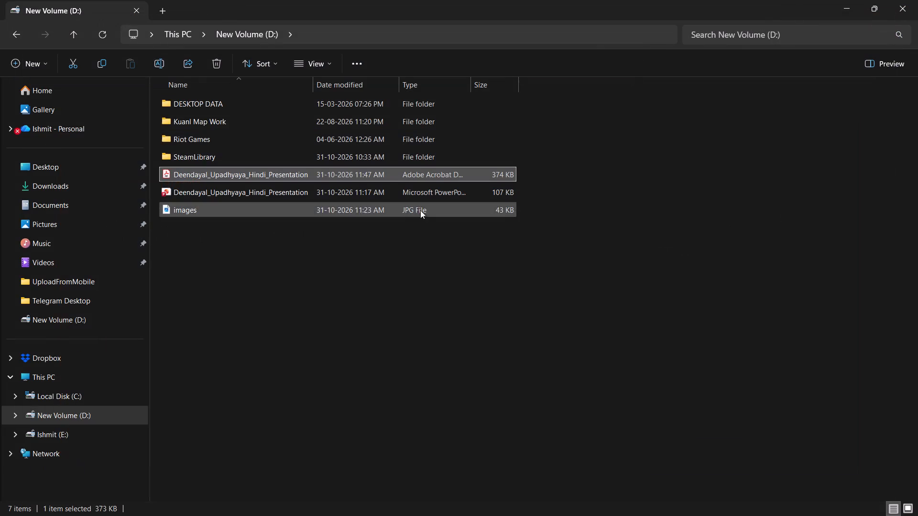
Copy the Deendayal_Upadhyaya_Hindi_Presentation PDF file on drive D: to the clipboard.
key(ctrl+c)
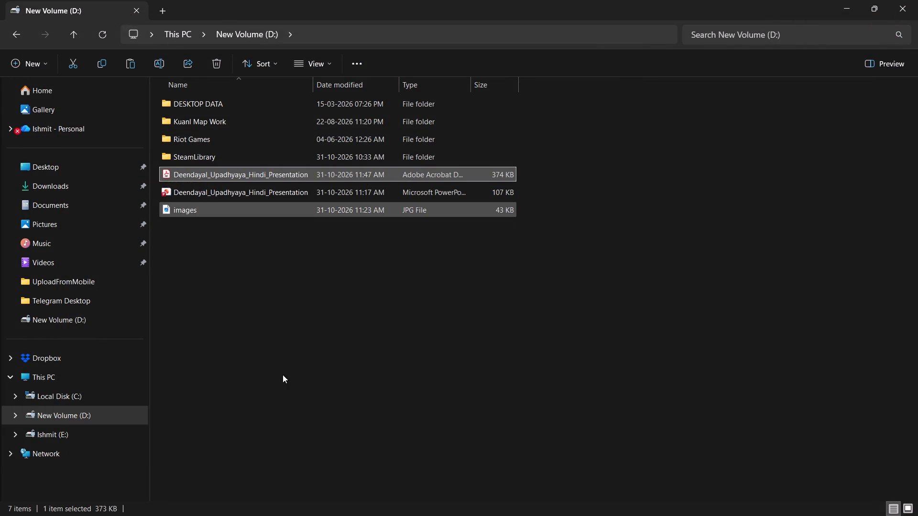
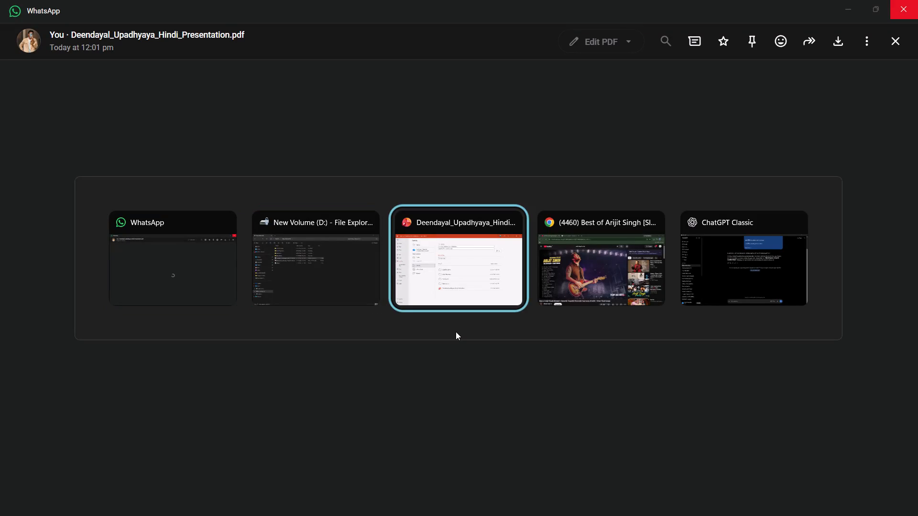
In PowerPoint, select the text "5. विरासत, आलोचनाएँ और निष्कर्ष" on the outline slide "आज हम किन विषयों पर चर्चा करेंगे?".
click(53, 219)
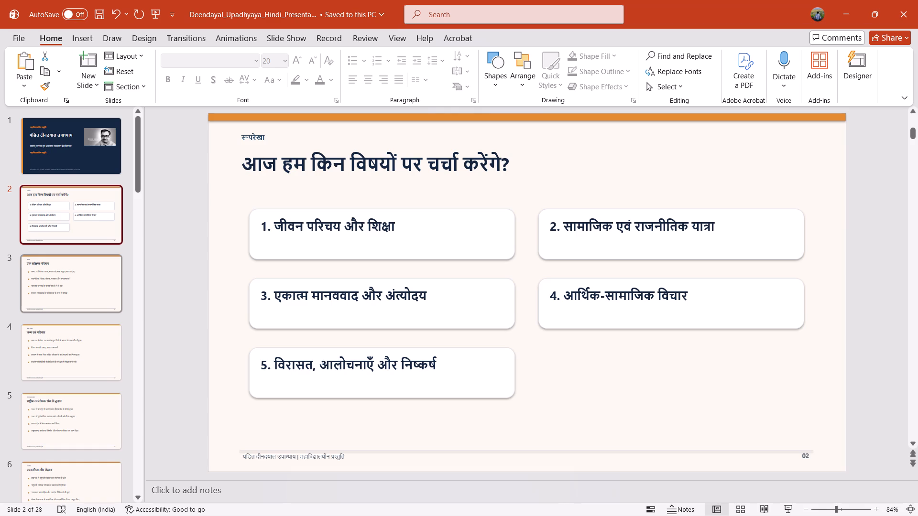
click(259, 365)
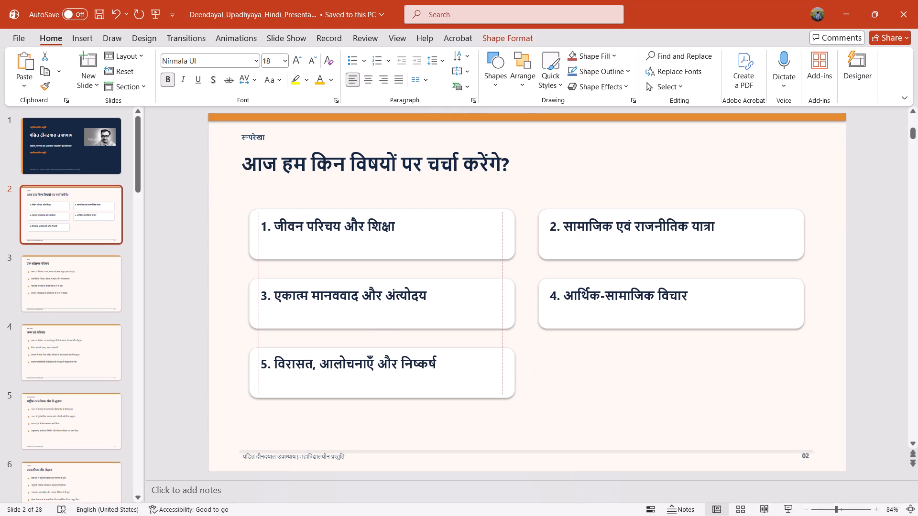
Cut the fifth topic "5. विरासत, आलोचनाएँ और निष्कर्ष" and its card shape from the outline slide.
right_click(468, 364)
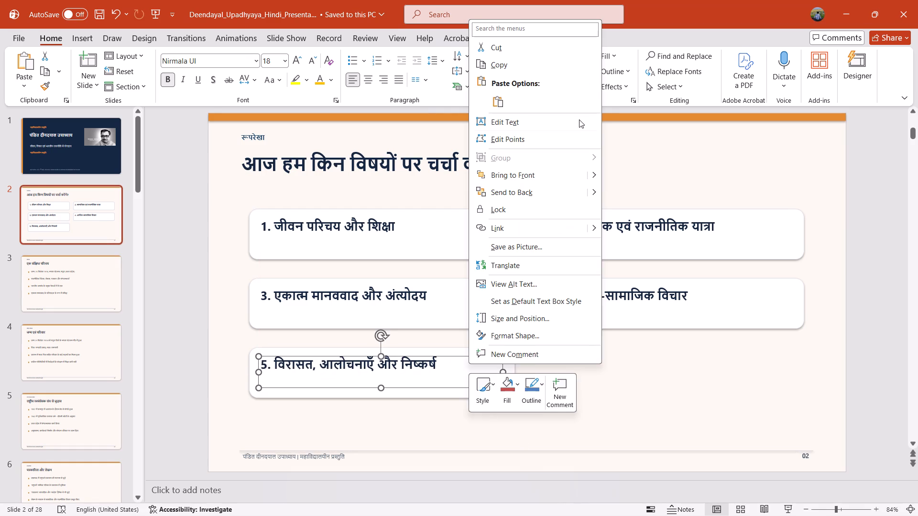
click(545, 49)
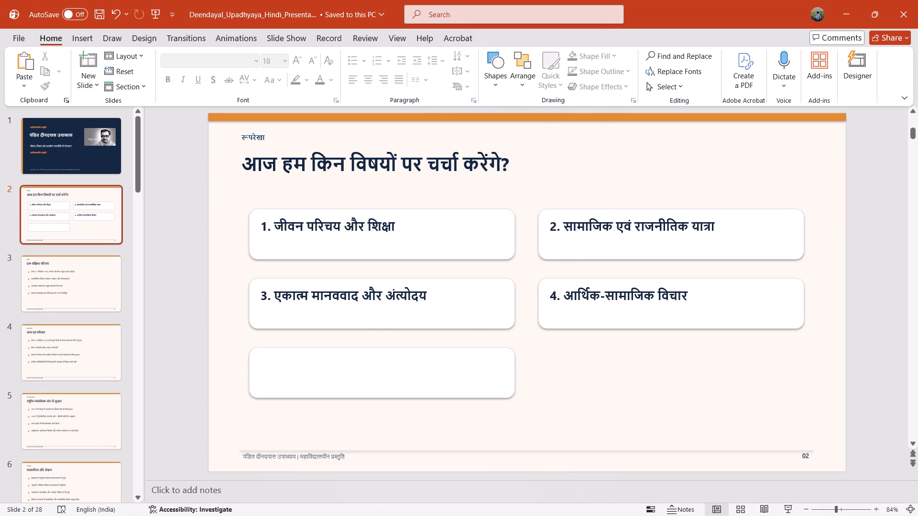
right_click(349, 381)
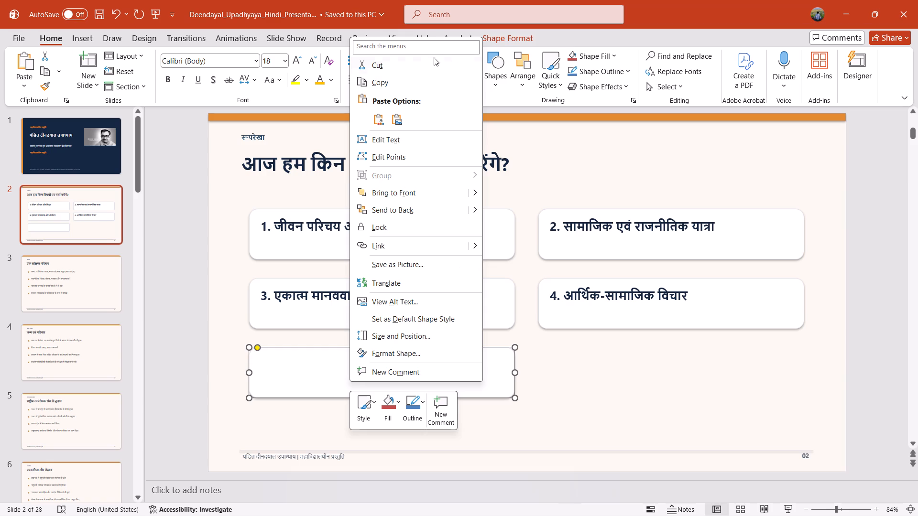
click(430, 64)
Cut the birth and family slide "जन्म एवं परिवार" from the presentation.
click(63, 263)
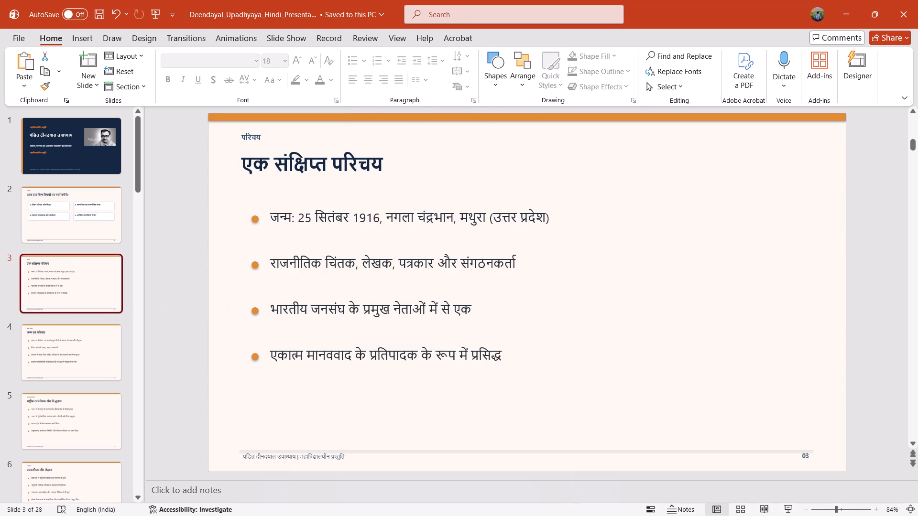
click(85, 358)
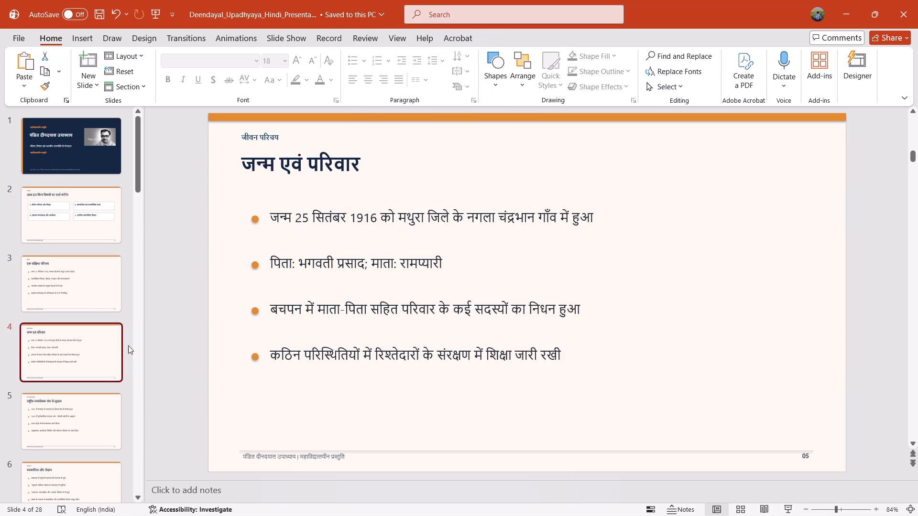
right_click(99, 347)
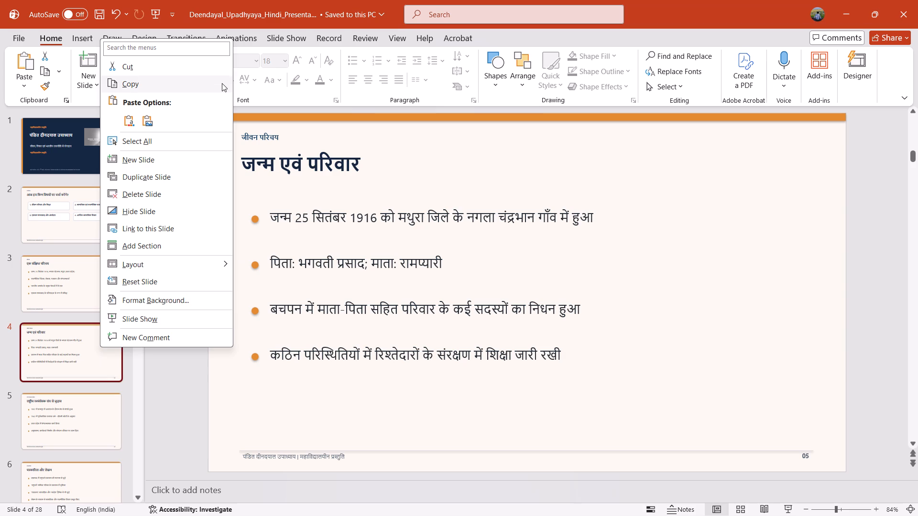
click(194, 73)
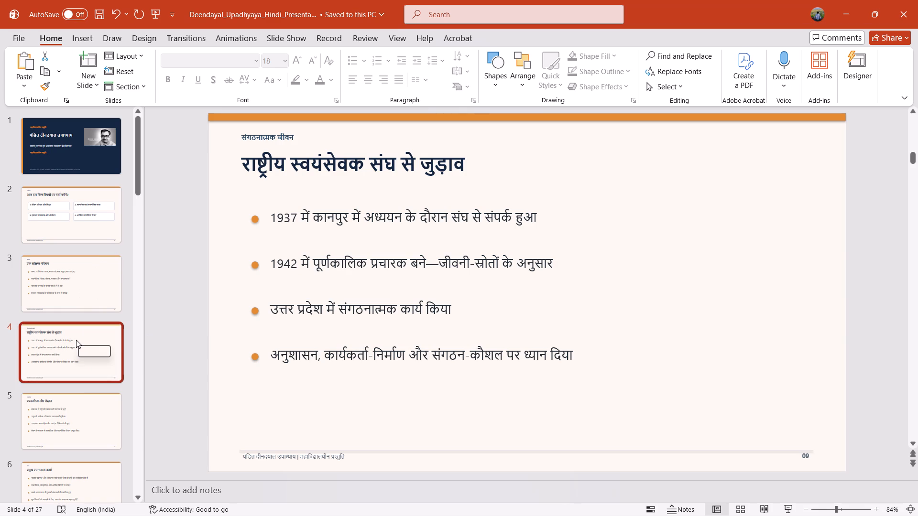
Check the slides after "राष्ट्रीय स्वयंसेवक संघ से जुड़ाव" and cut the slide "प्रमुख रचनात्मक कार्य".
key(Down)
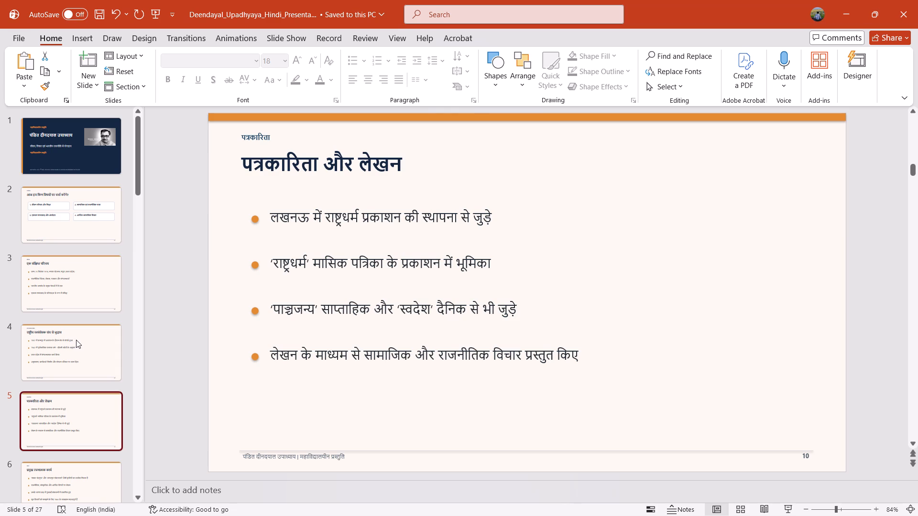
key(Down)
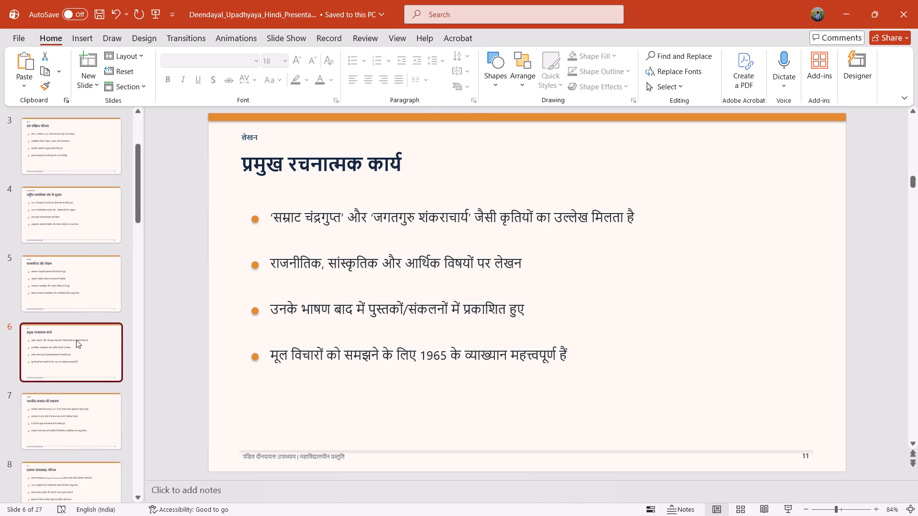
right_click(77, 364)
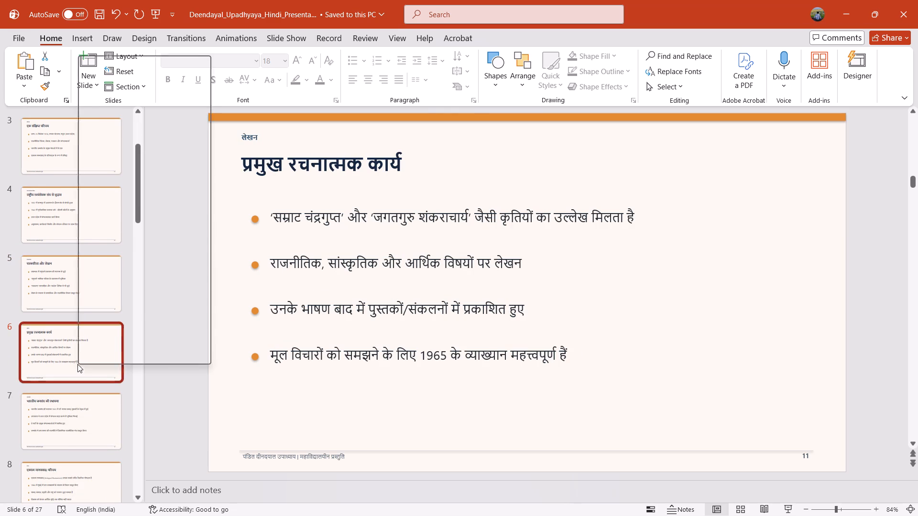
click(109, 86)
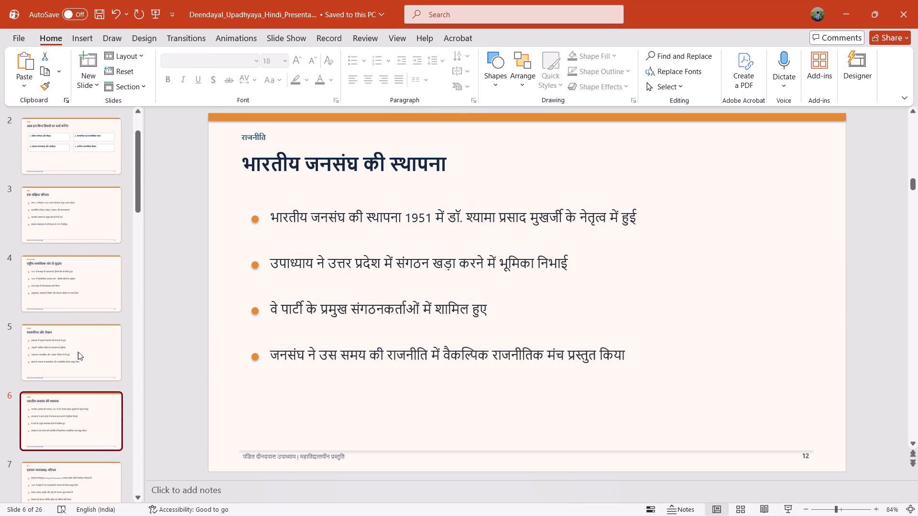
Move the slide "एकात्म मानववाद: परिचय" so that it follows "एकात्म मानववाद की पृष्ठभूमि".
key(Up)
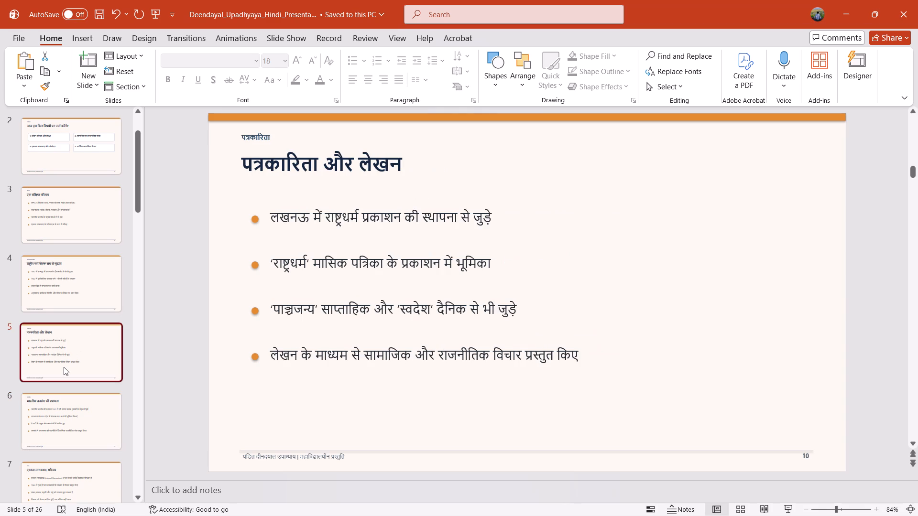
key(Down)
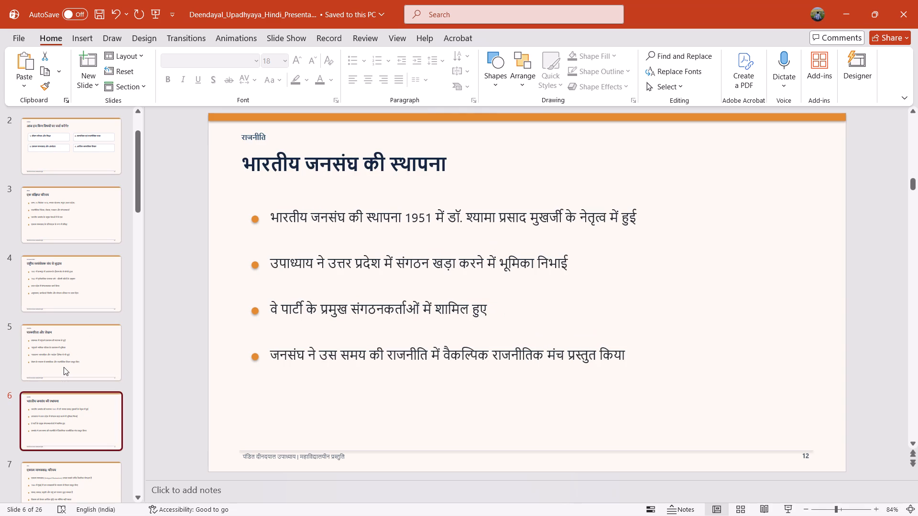
key(Down)
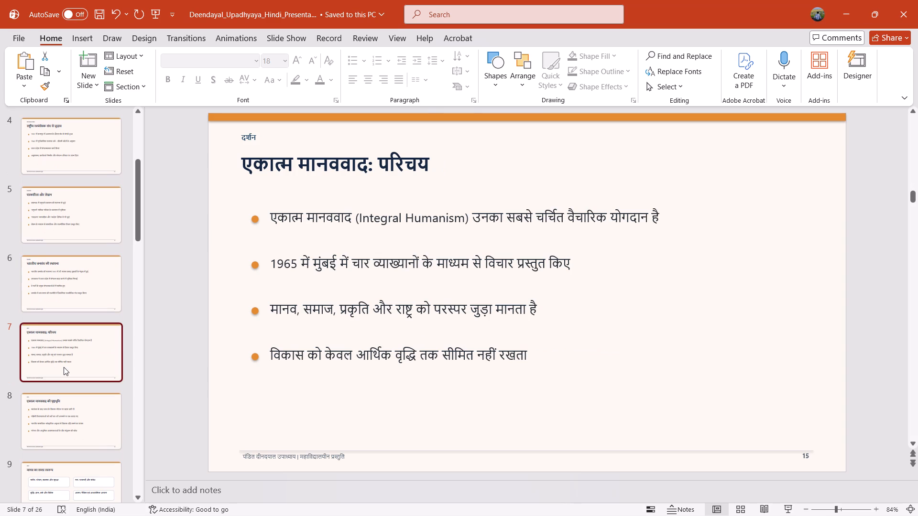
key(Down)
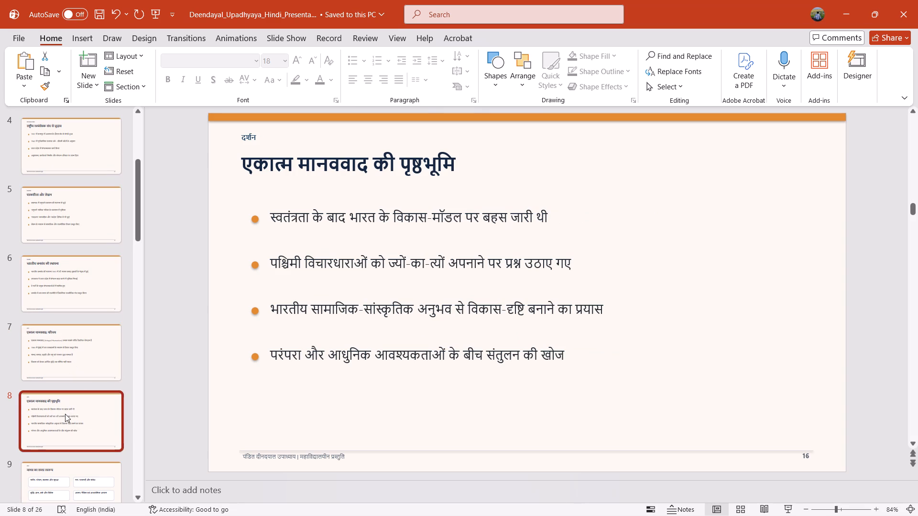
click(82, 355)
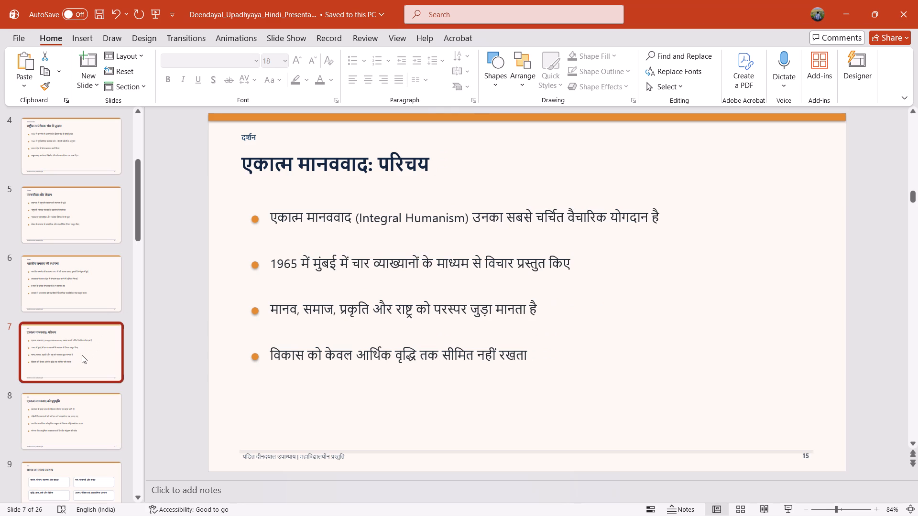
drag(82, 355, 75, 381)
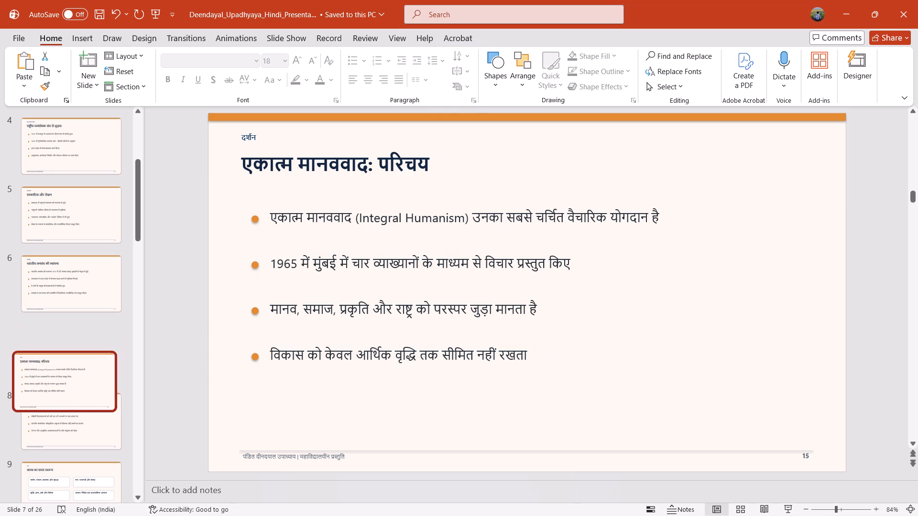
drag(75, 381, 80, 429)
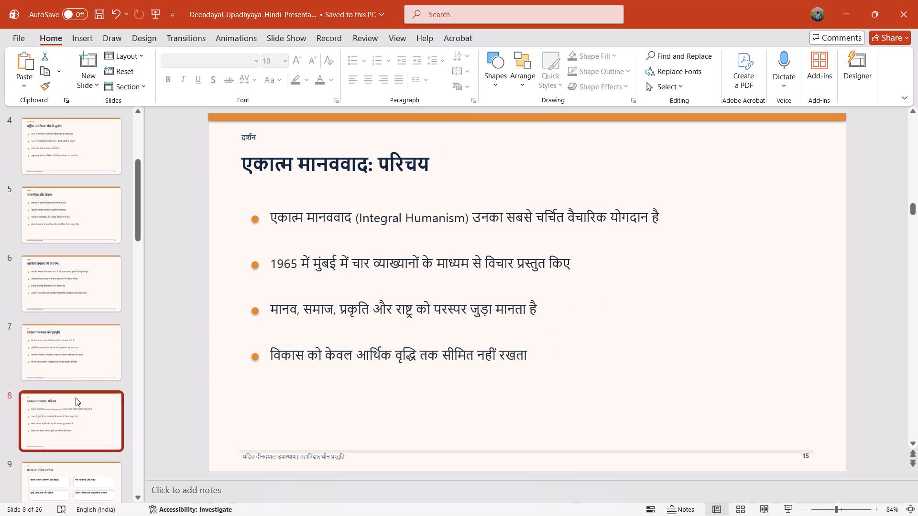
Review the philosophy and Antyodaya slides from "एकात्म मानववाद की पृष्ठभूमि" through "अंत्योदय और सामाजिक न्याय".
click(101, 349)
key(Down)
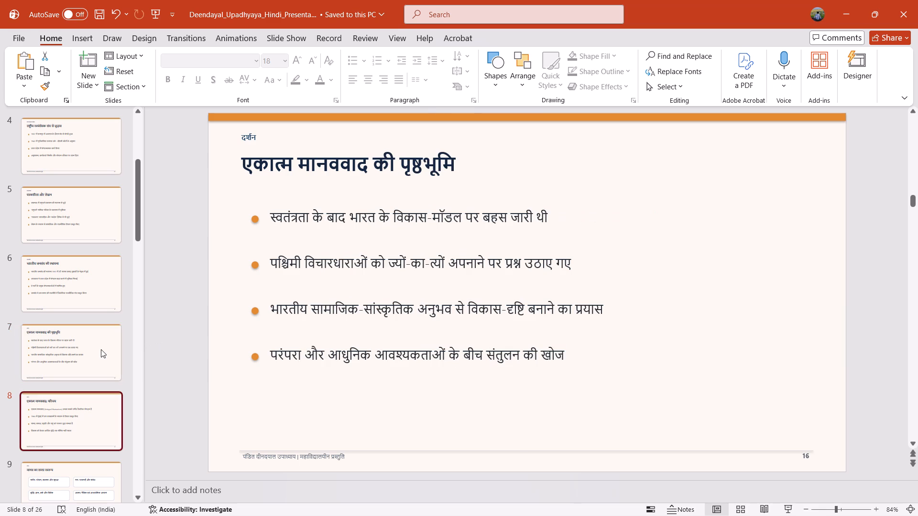
key(Down)
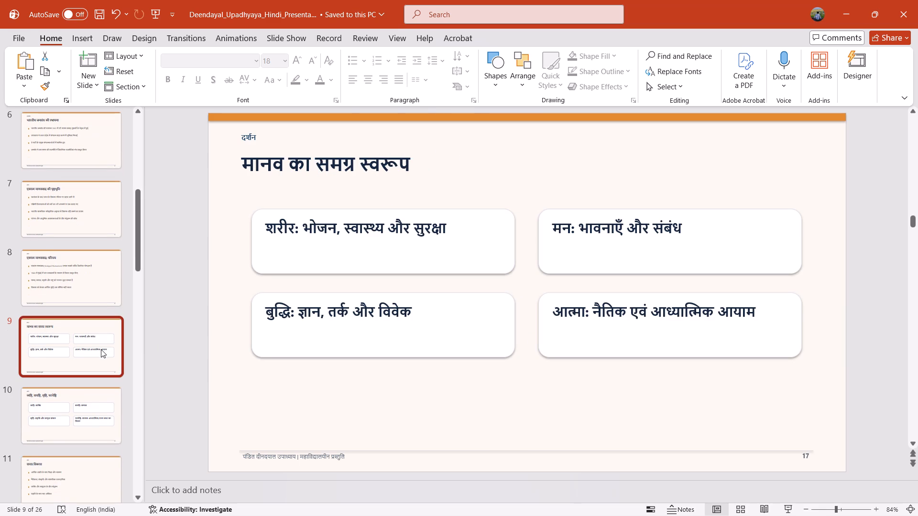
key(Down)
key(Up)
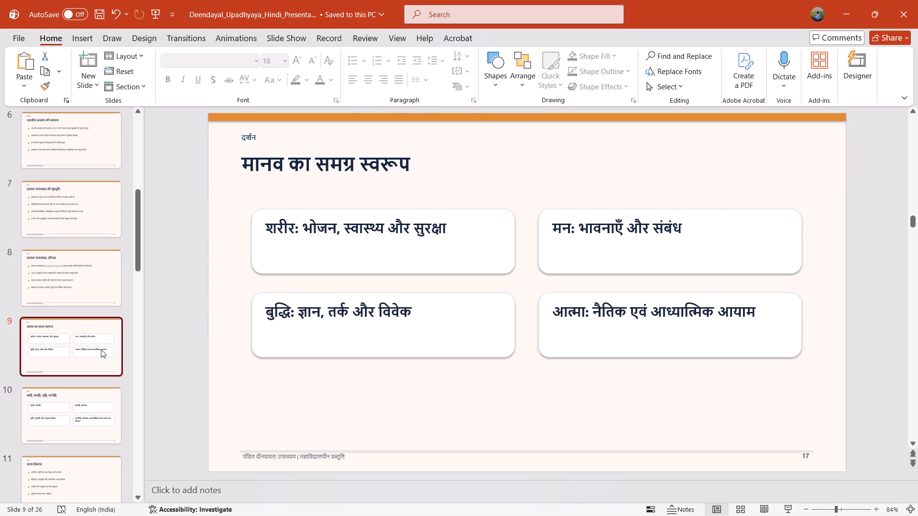
key(Down)
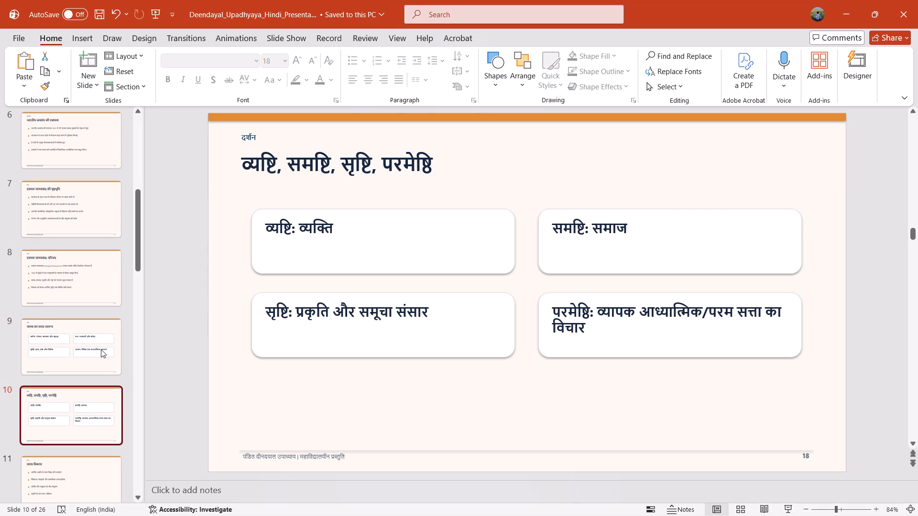
key(Up)
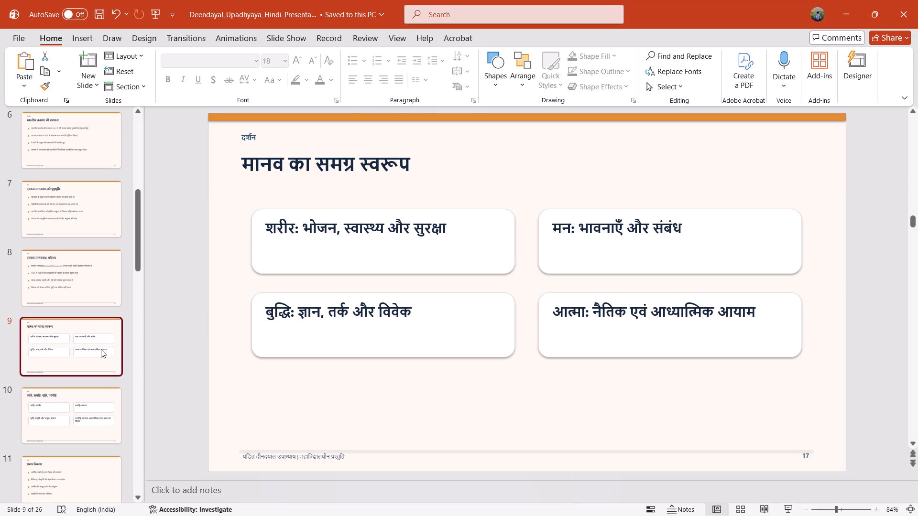
key(Down)
key(Down)
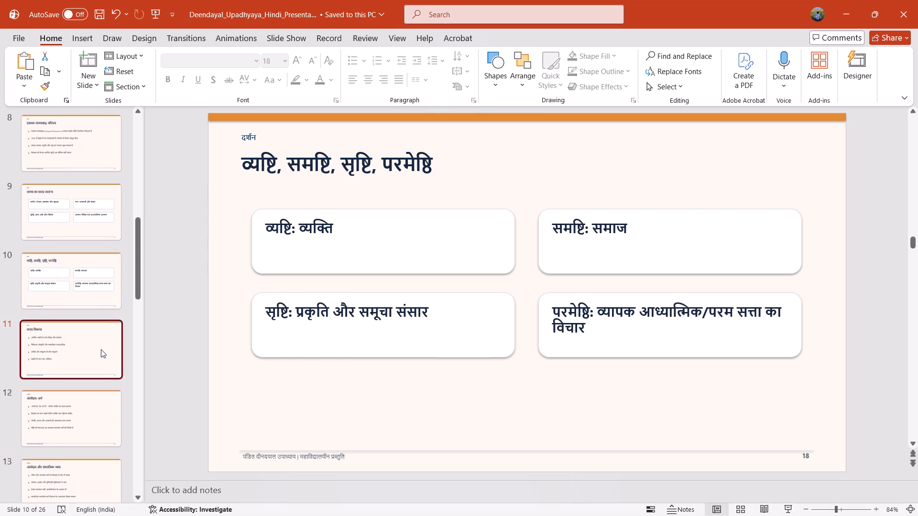
key(Down)
key(Down)
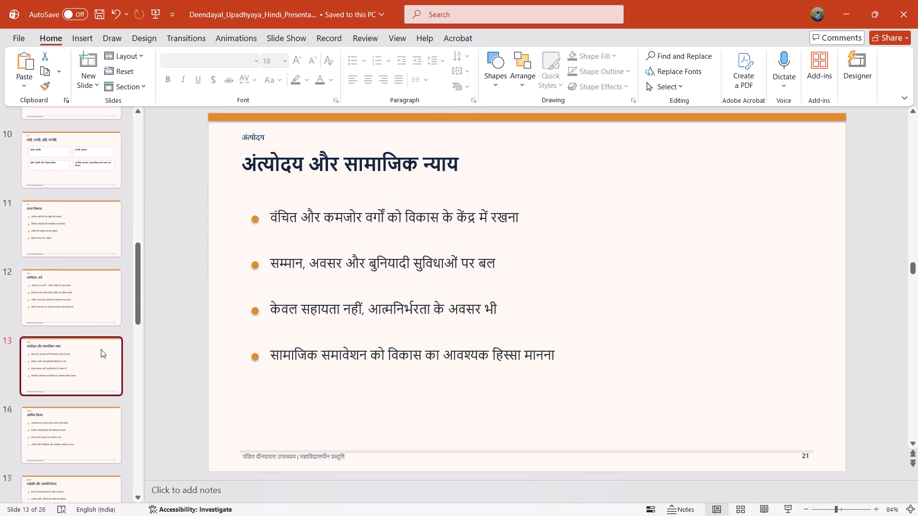
Cut the economic thought slide "आर्थिक विचार" from the presentation.
key(Down)
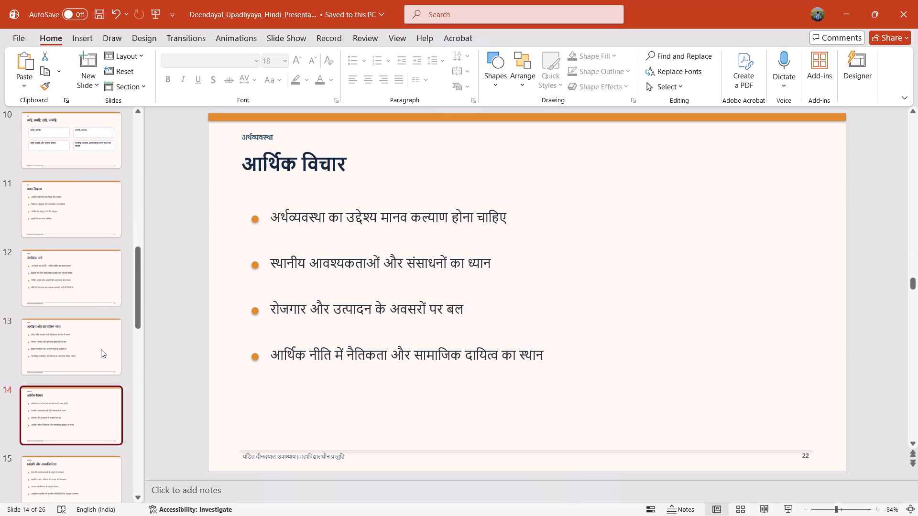
click(71, 423)
right_click(71, 423)
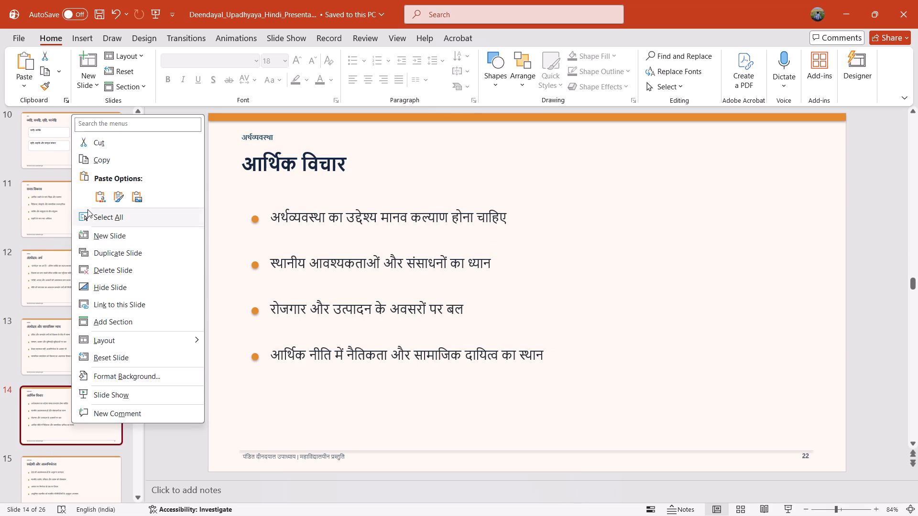
click(109, 148)
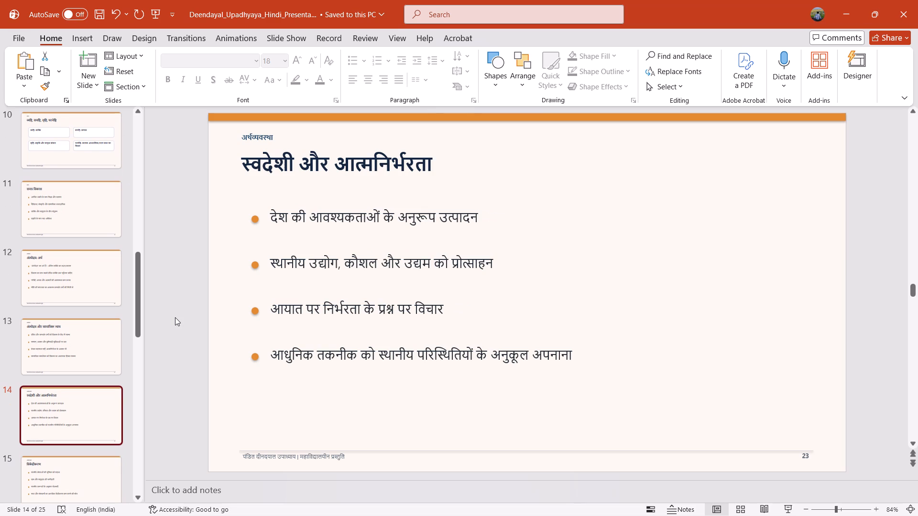
Check the slides after "स्वदेशी और आत्मनिर्भरता" and cut the labour slide "श्रम और रोजगार".
key(Down)
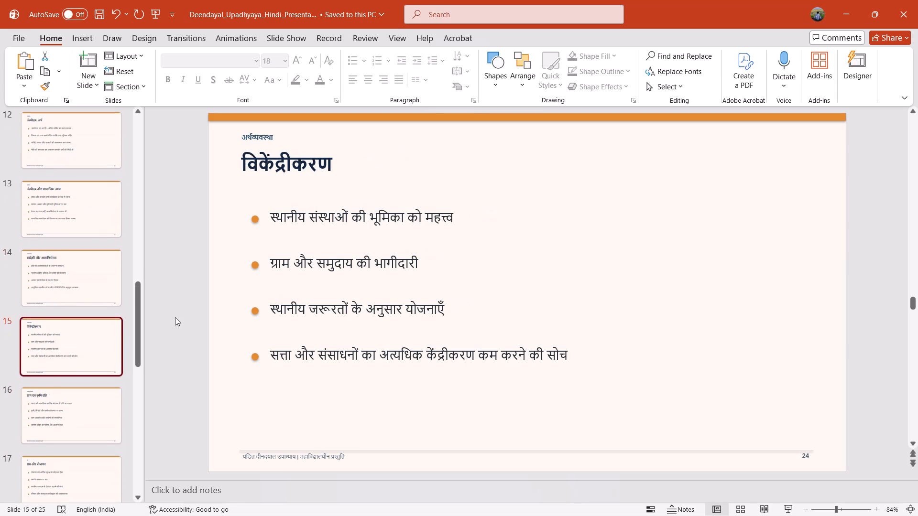
key(Up)
key(Down)
key(Down)
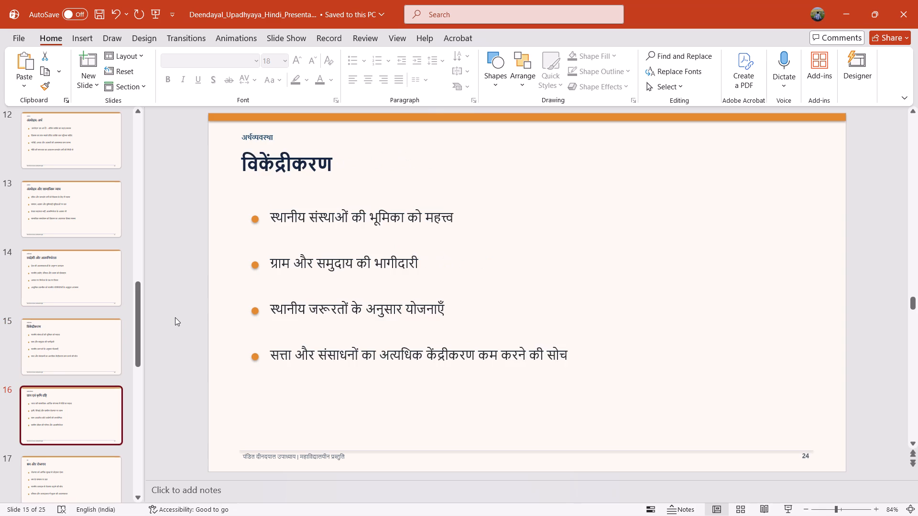
key(Down)
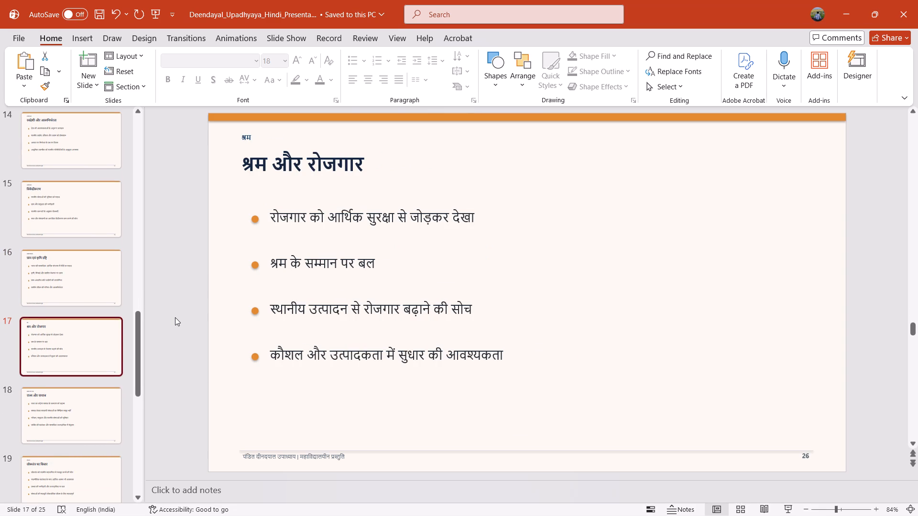
right_click(77, 347)
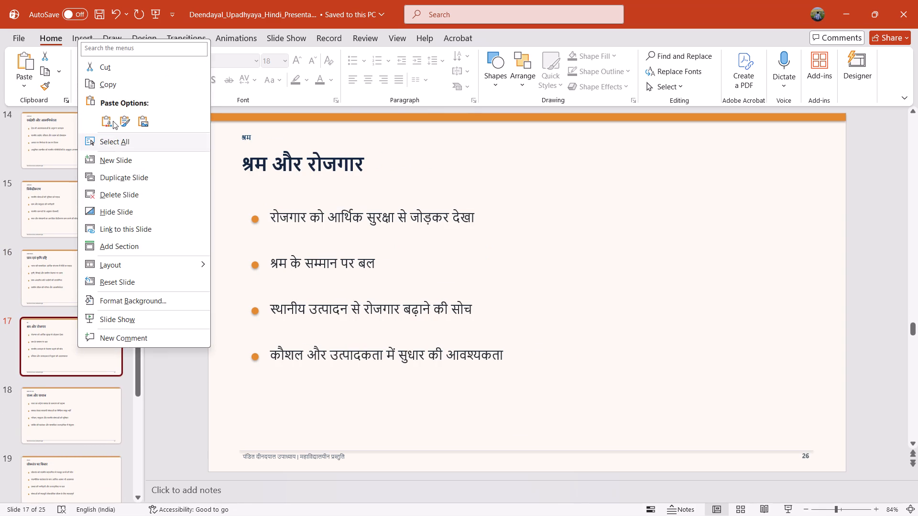
click(133, 69)
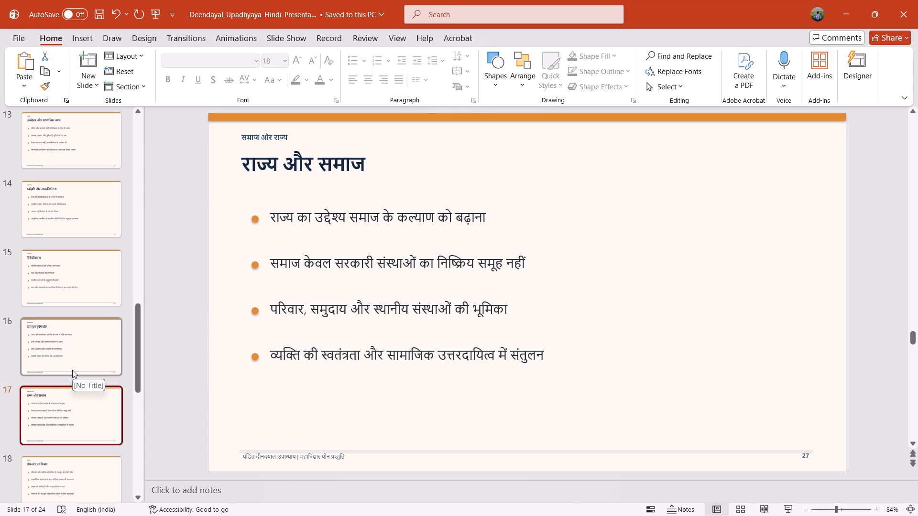
Check the slides from "राज्य और समाज" onward and cut the conclusion slide "मुख्य निष्कर्ष" from the presentation.
key(Down)
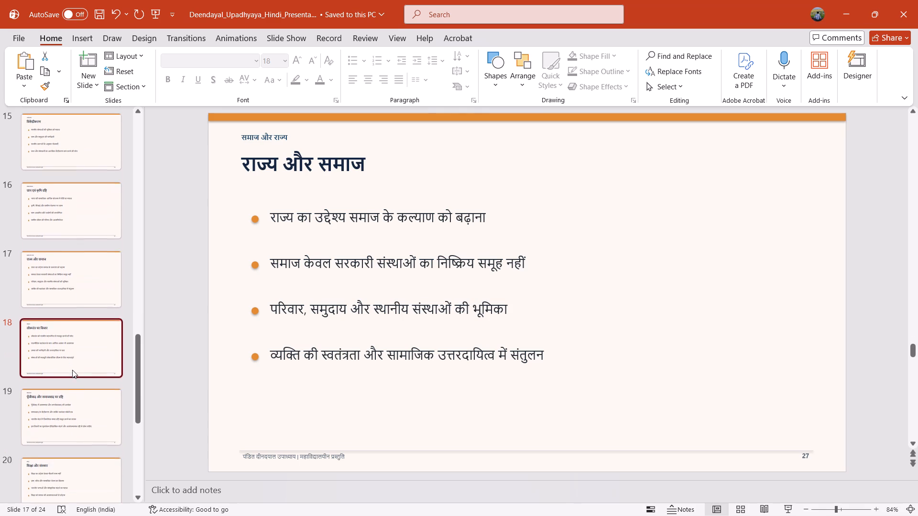
key(Down)
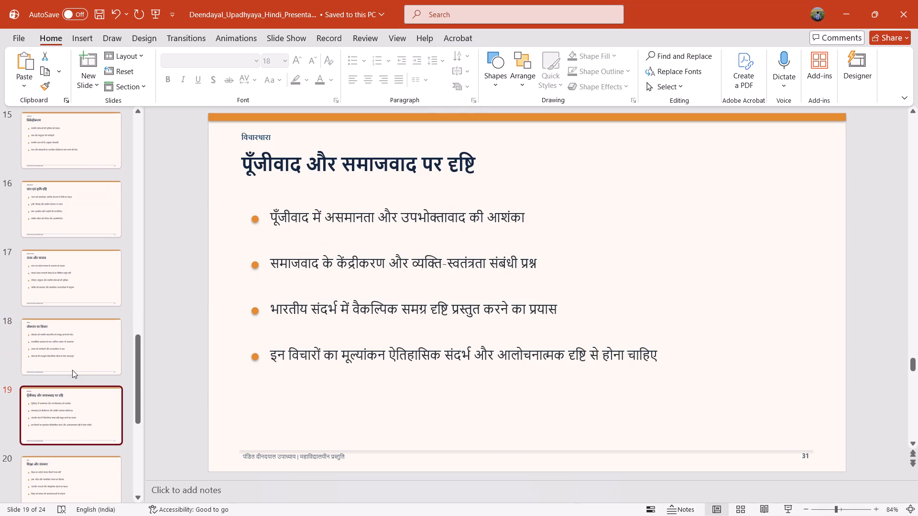
key(Down)
key(Down)
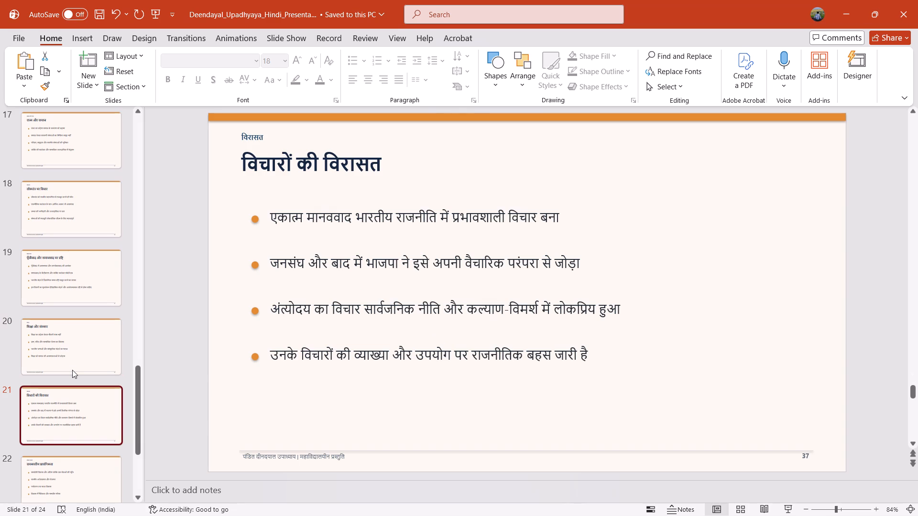
key(Down)
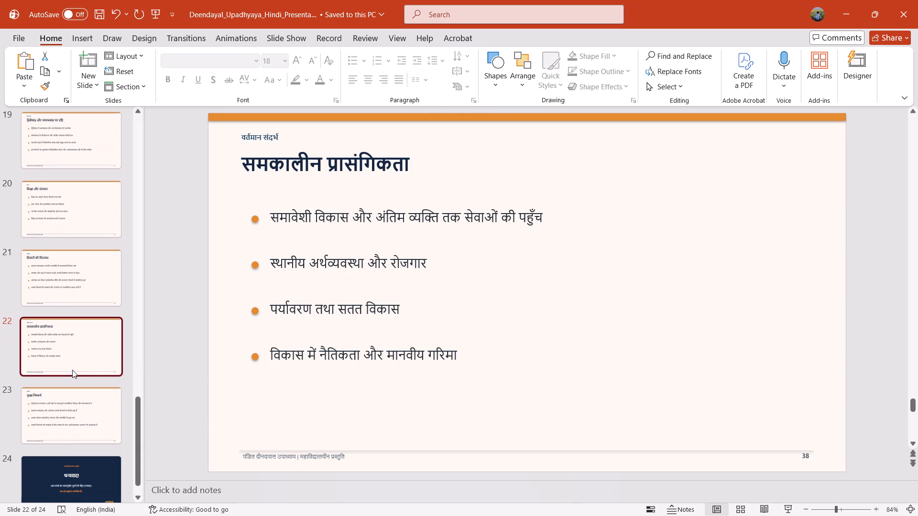
key(Down)
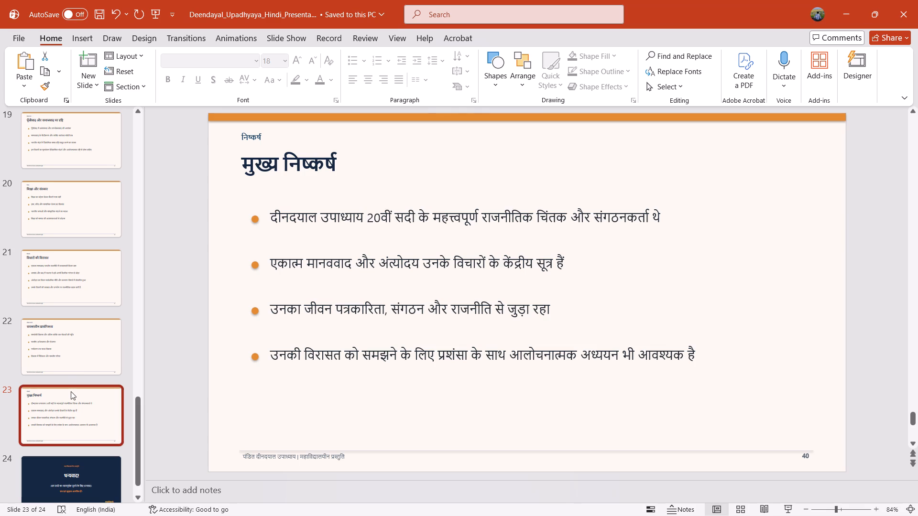
right_click(71, 391)
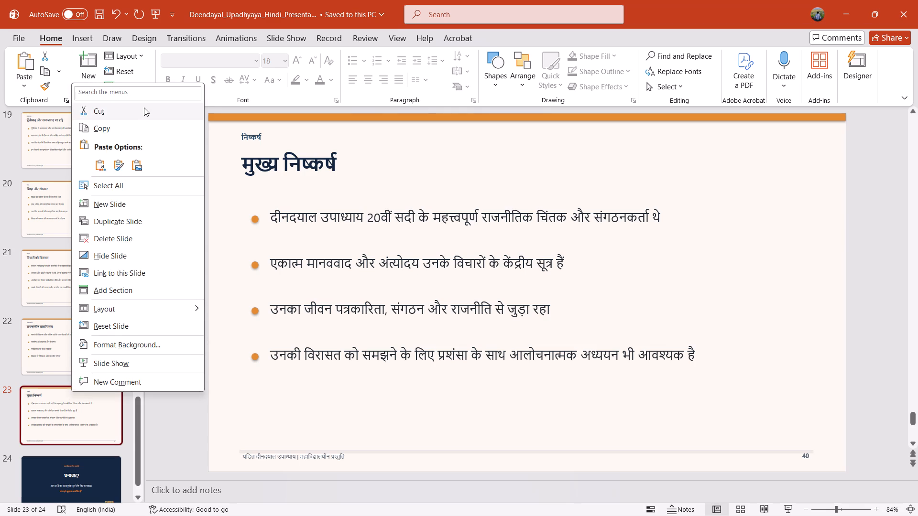
click(144, 107)
Review the remaining slides from the closing "धन्यवाद!" slide back toward the start of the presentation.
scroll(82, 356, down, 1)
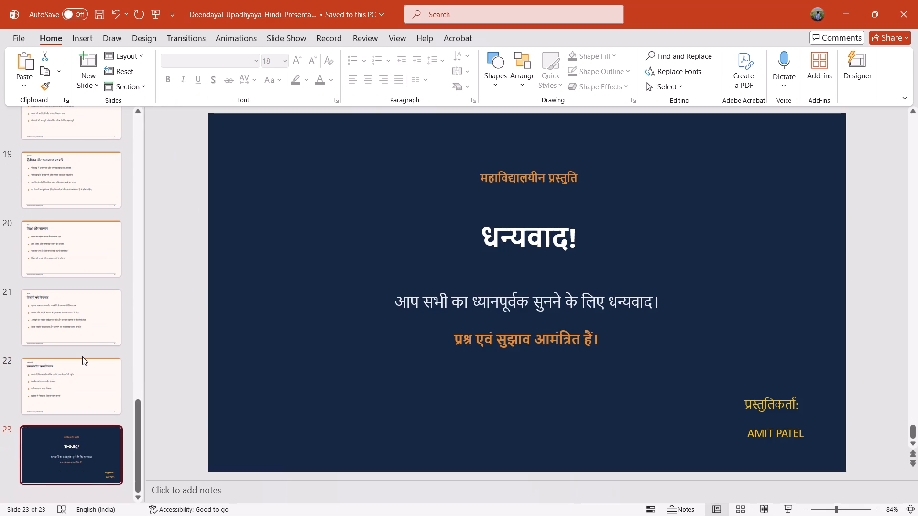
scroll(82, 356, down, 3)
click(39, 382)
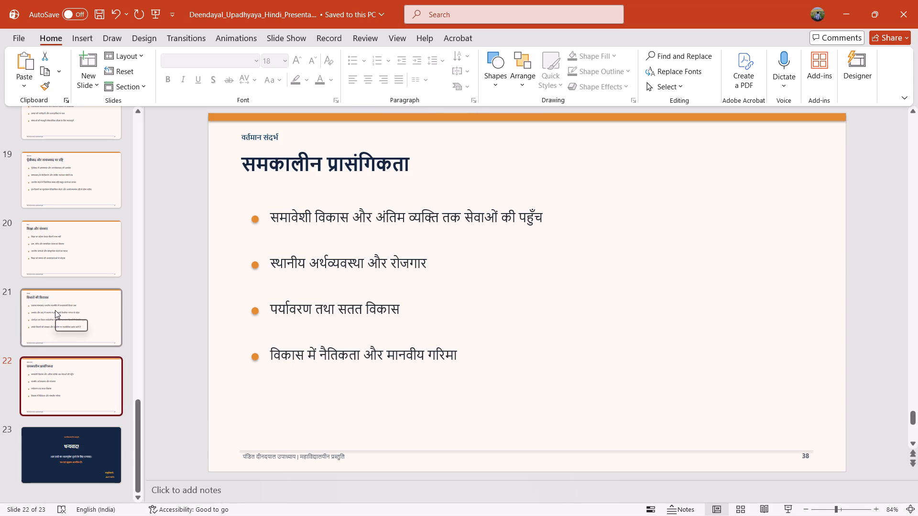
scroll(55, 310, up, 15)
scroll(55, 310, down, 15)
scroll(55, 310, up, 8)
scroll(615, 196, up, 12)
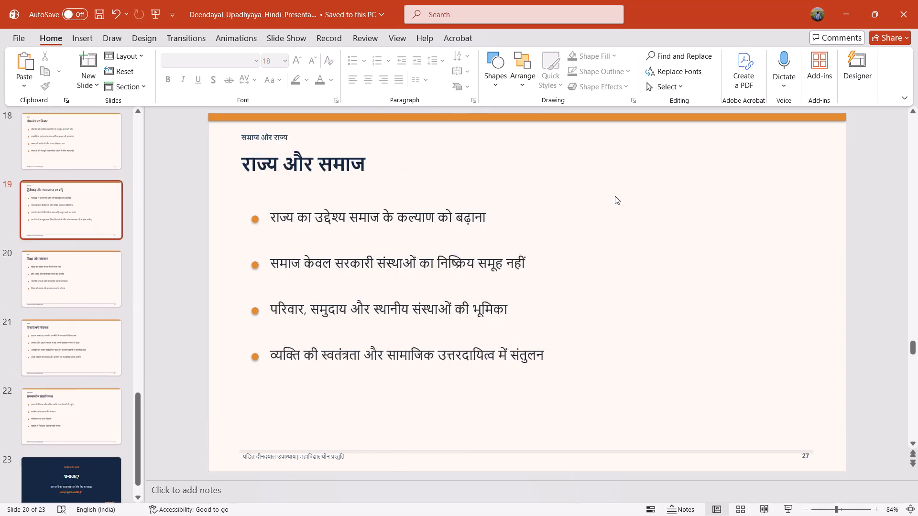
scroll(615, 196, up, 20)
scroll(615, 196, up, 8)
Examine the opening slides and select the page-number box in the footer of "राष्ट्रीय स्वयंसेवक संघ से जुड़ाव".
scroll(752, 342, down, 1)
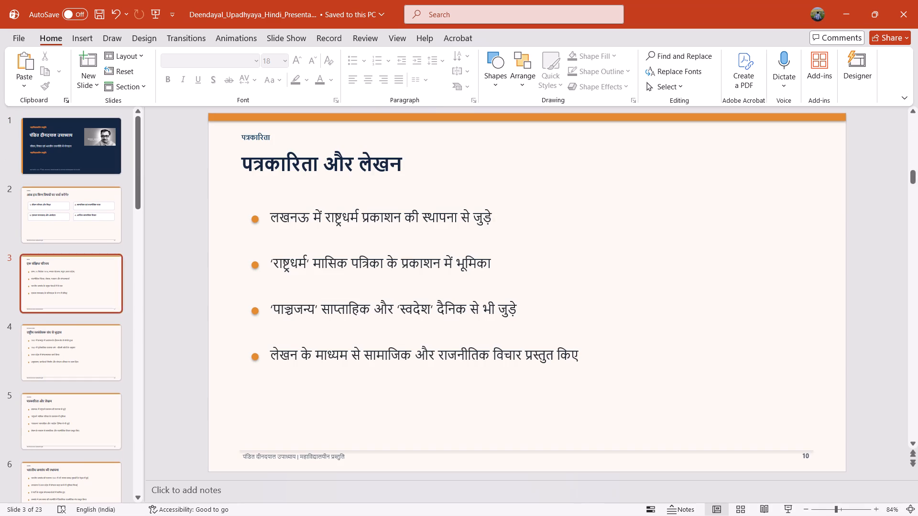
scroll(752, 342, down, 1)
click(45, 230)
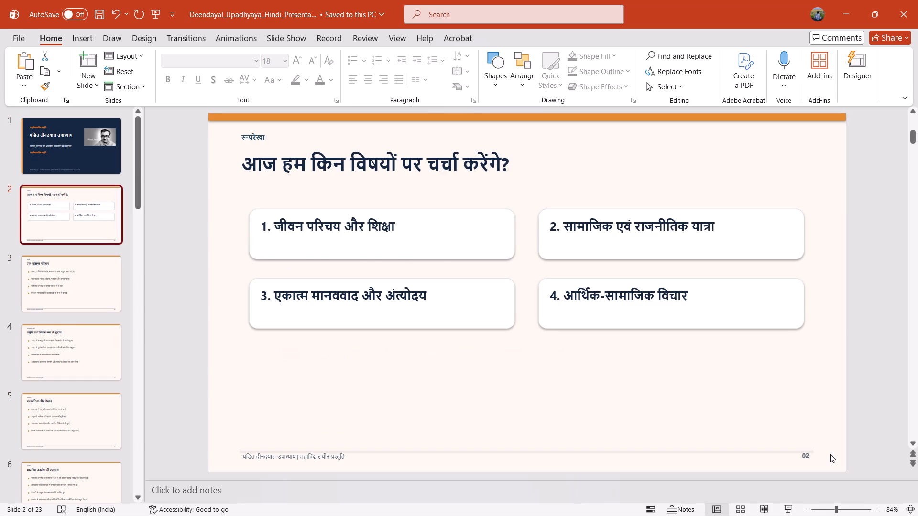
scroll(830, 454, down, 1)
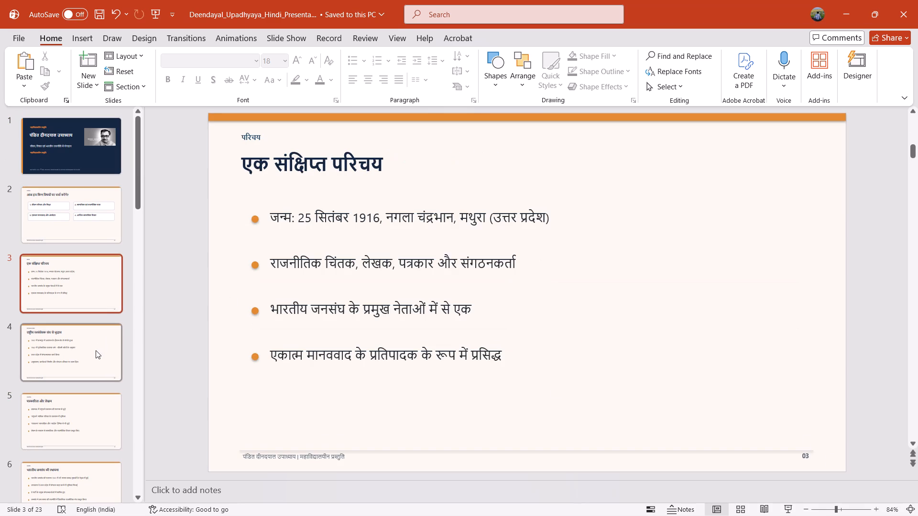
click(96, 350)
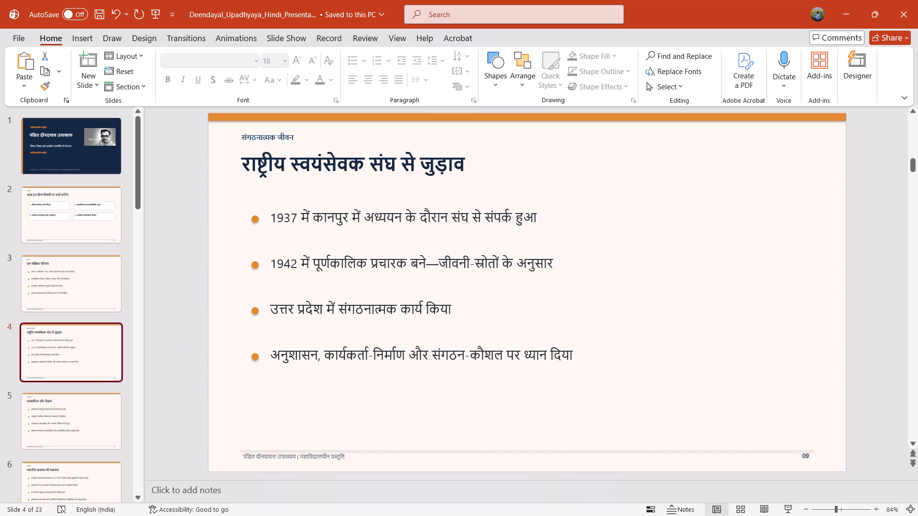
scroll(278, 330, up, 2)
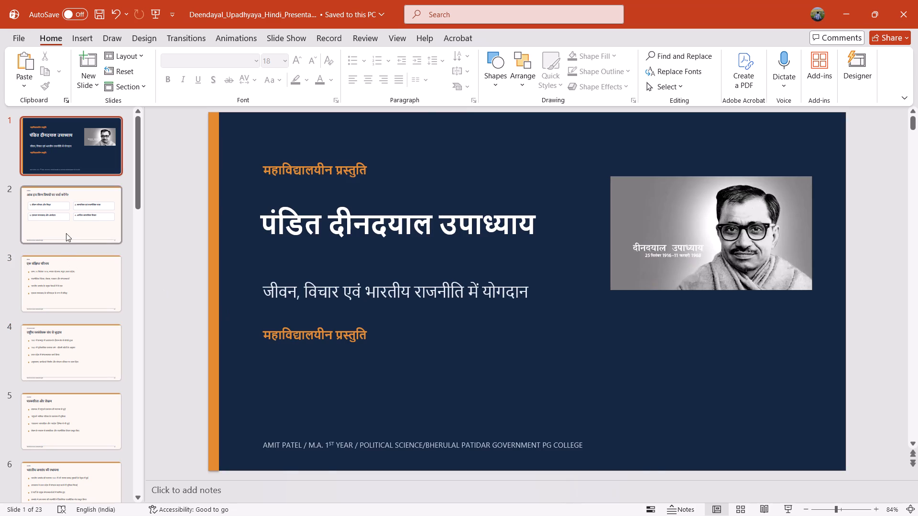
click(66, 233)
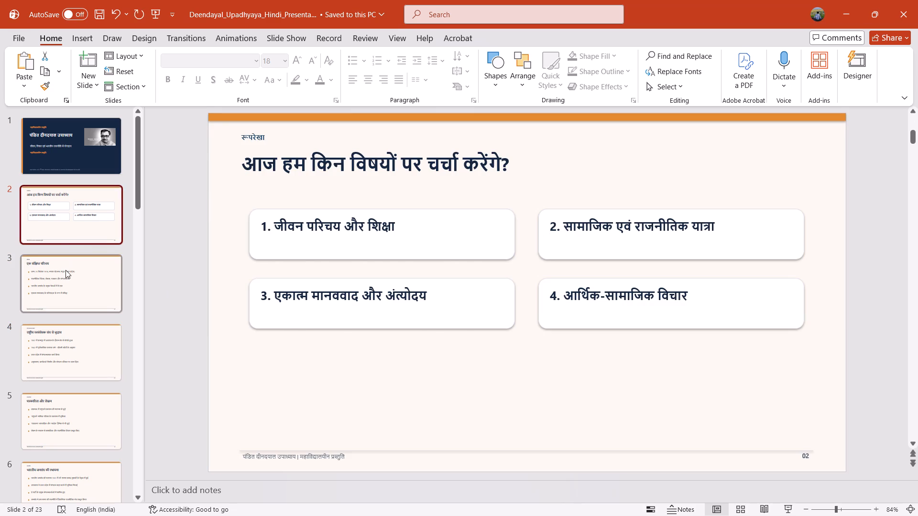
click(66, 270)
click(81, 357)
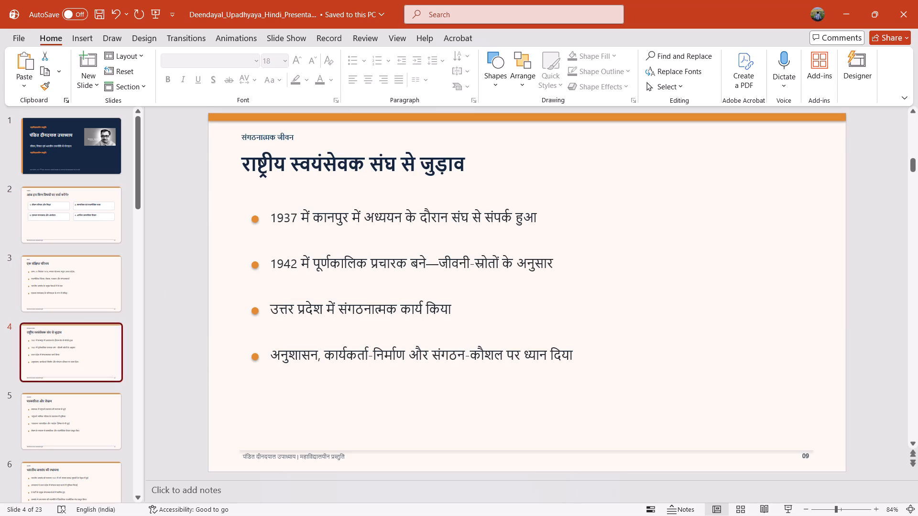
click(805, 457)
click(805, 457)
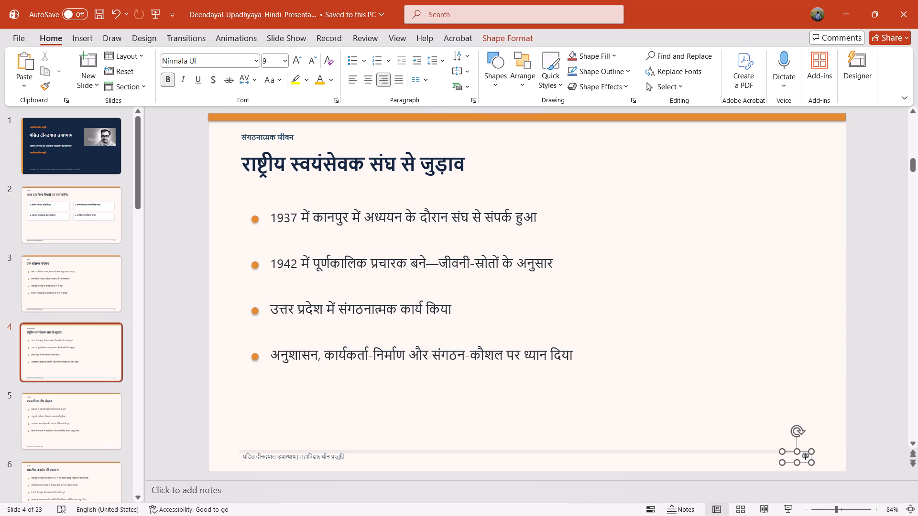
click(805, 457)
Go over the title, outline "आज हम किन विषयों पर चर्चा करेंगे?" and "एक संक्षिप्त परिचय" slides again.
click(67, 215)
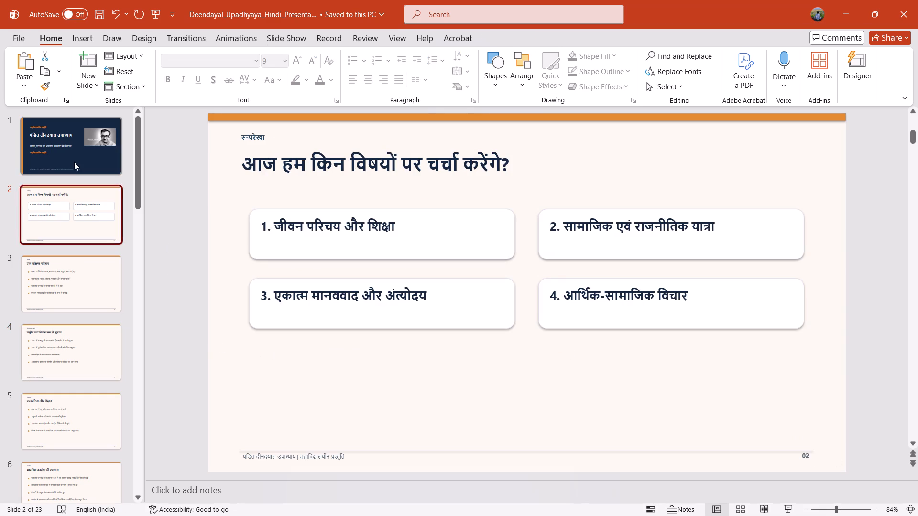
click(74, 162)
click(53, 231)
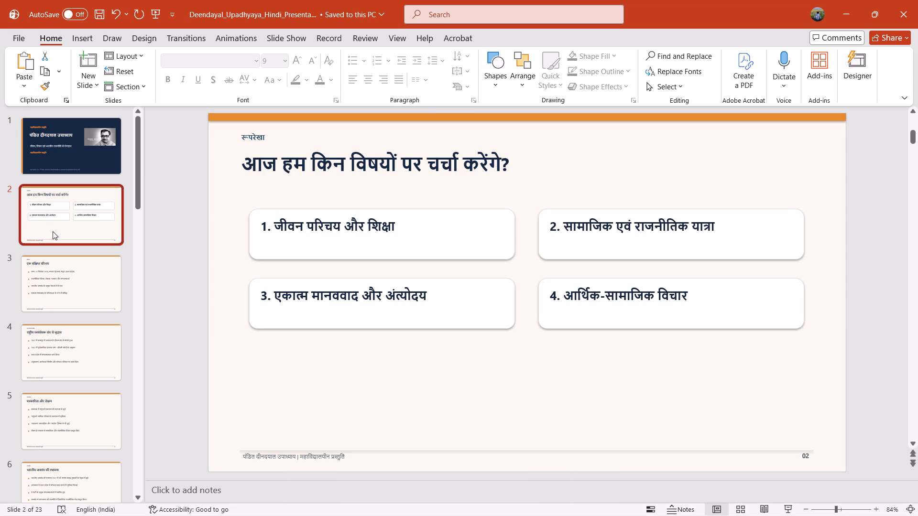
click(82, 285)
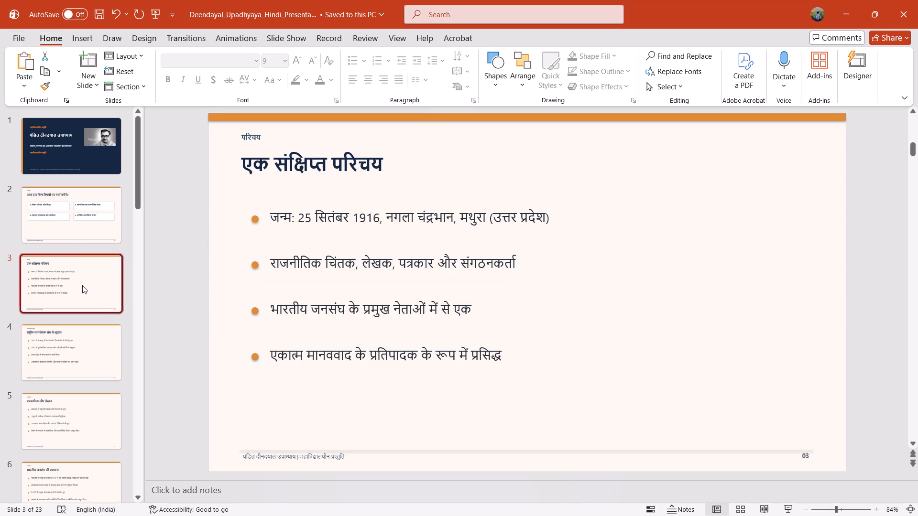
click(95, 228)
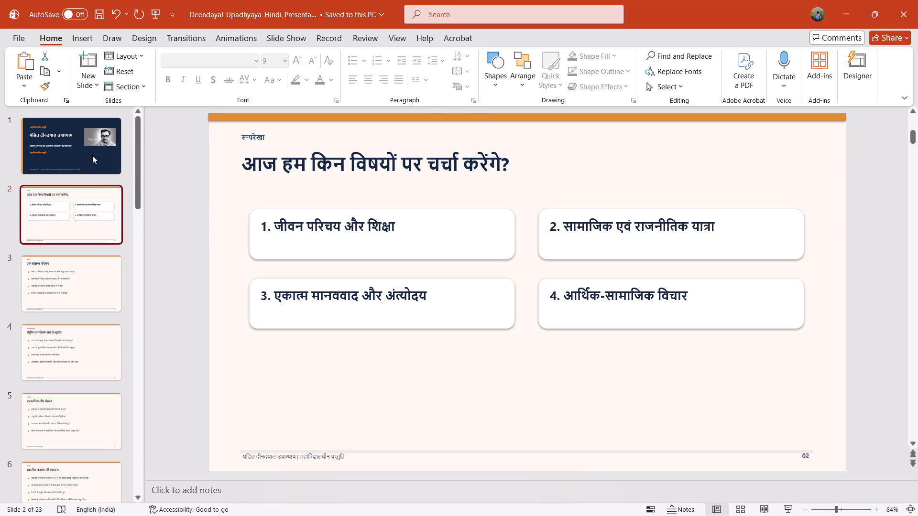
click(86, 269)
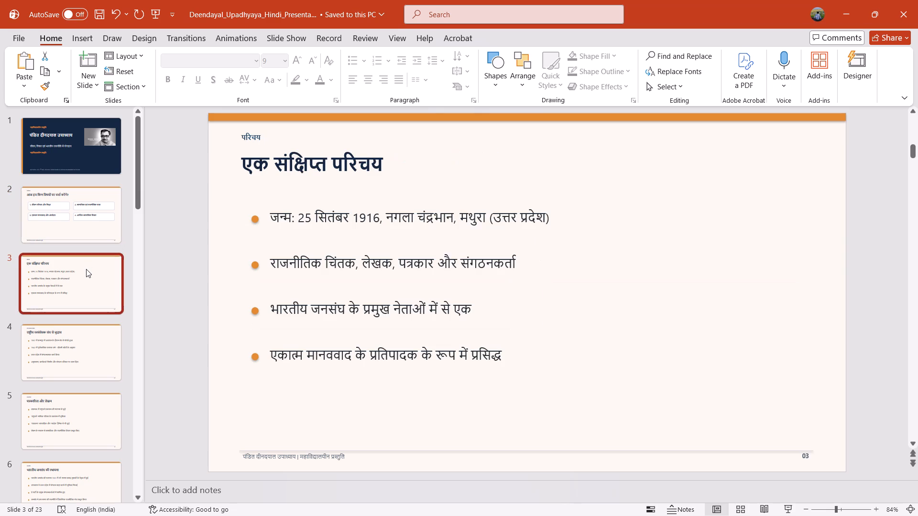
click(85, 351)
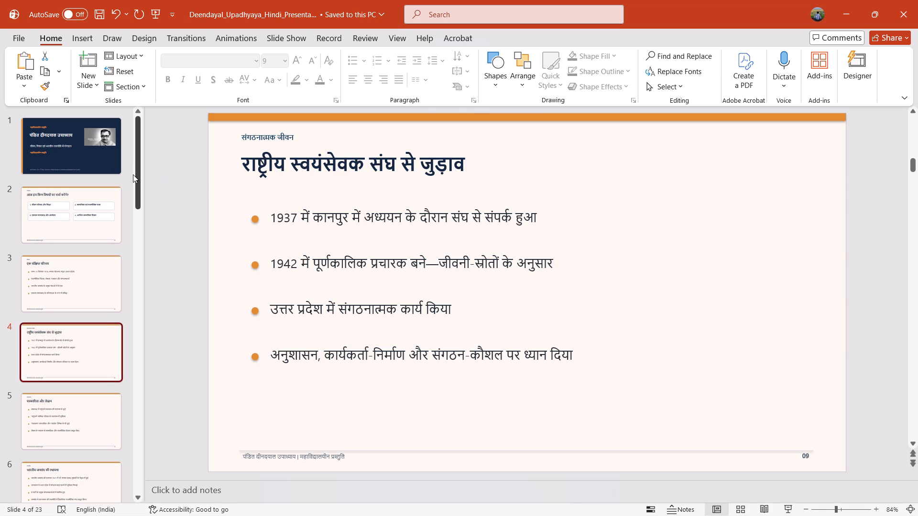
Return to the title slide "पंडित दीनदयाल उपाध्याय".
click(101, 159)
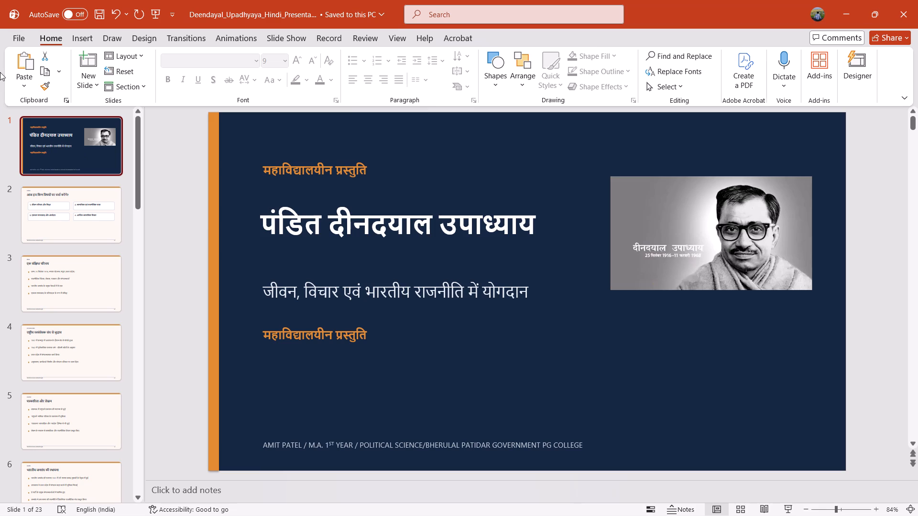
drag(6, 113, 0, 136)
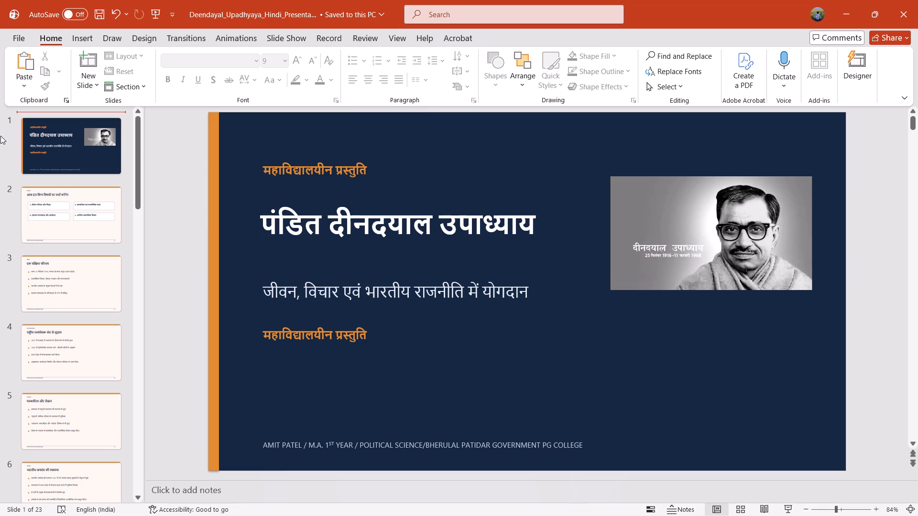
drag(0, 136, 64, 79)
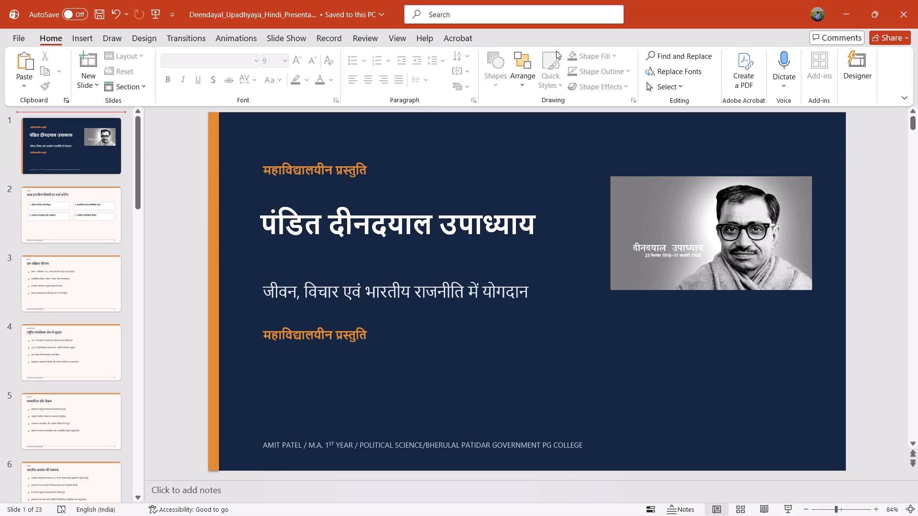
Restore the maximised presentation window to a floating one and narrow it over the WhatsApp PDF preview.
click(880, 14)
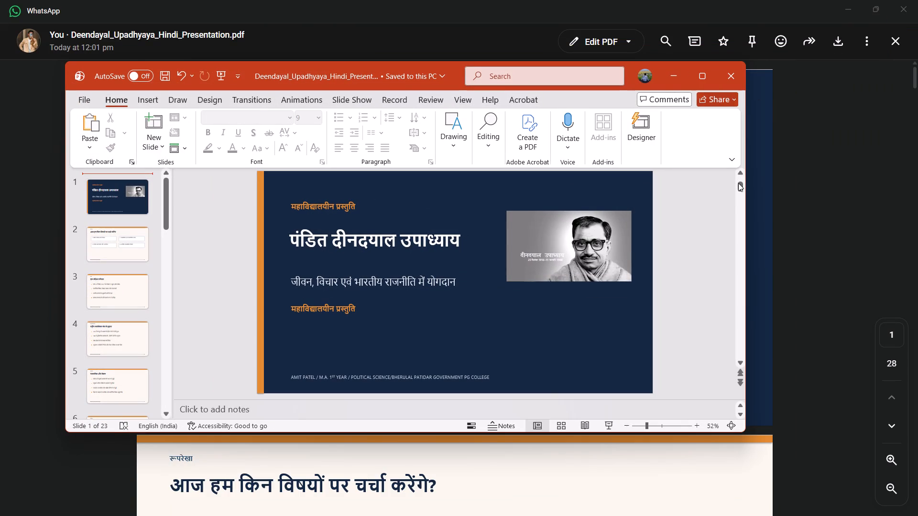
drag(748, 196, 555, 199)
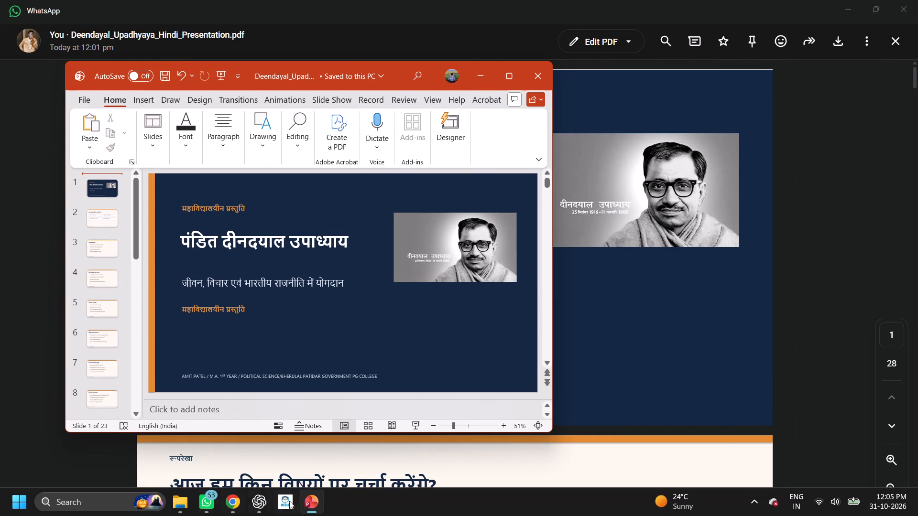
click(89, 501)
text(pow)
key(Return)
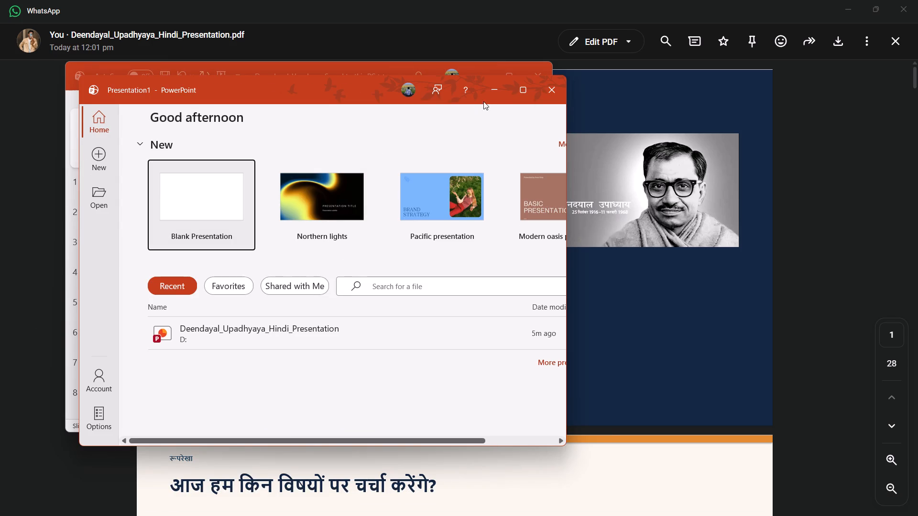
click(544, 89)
Bring up the snap layout choices for the presentation window.
click(508, 81)
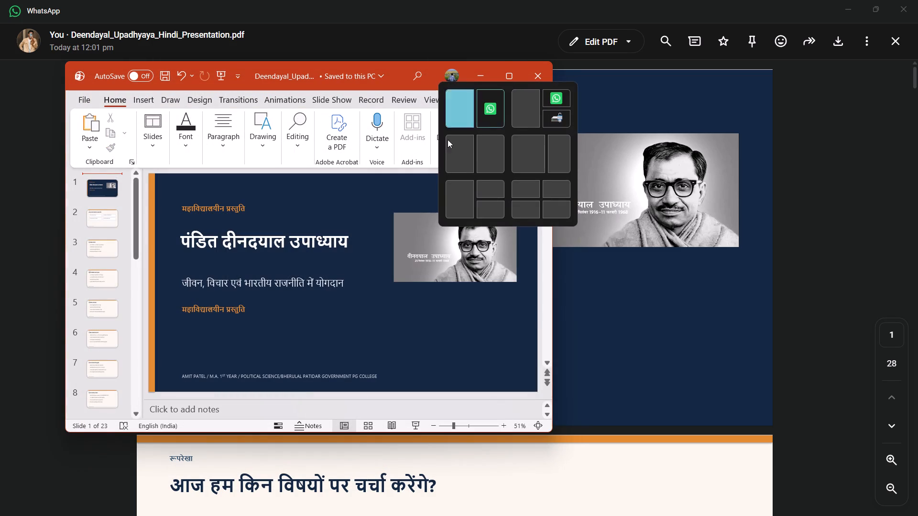
Maximize the presentation window, which sits over the PDF in WhatsApp.
click(500, 79)
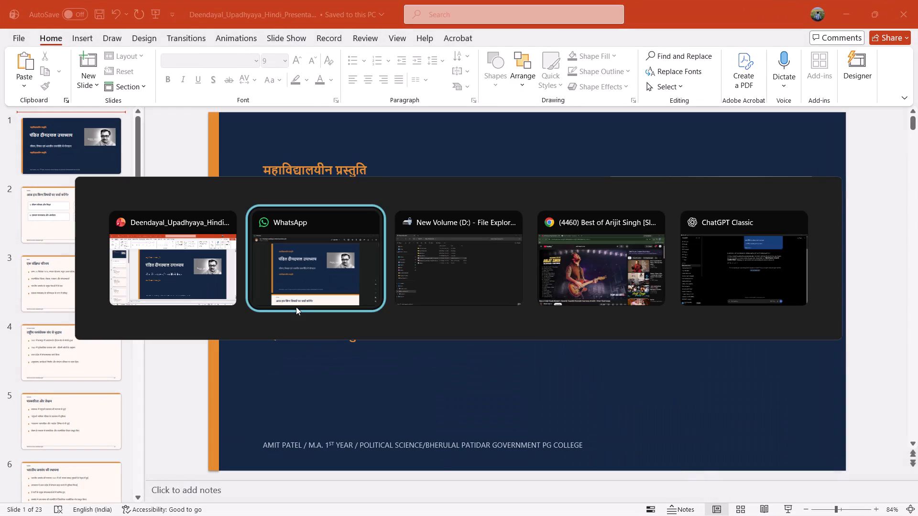
Switch to Chrome and resume the Arijit Singh music video on YouTube.
key(space)
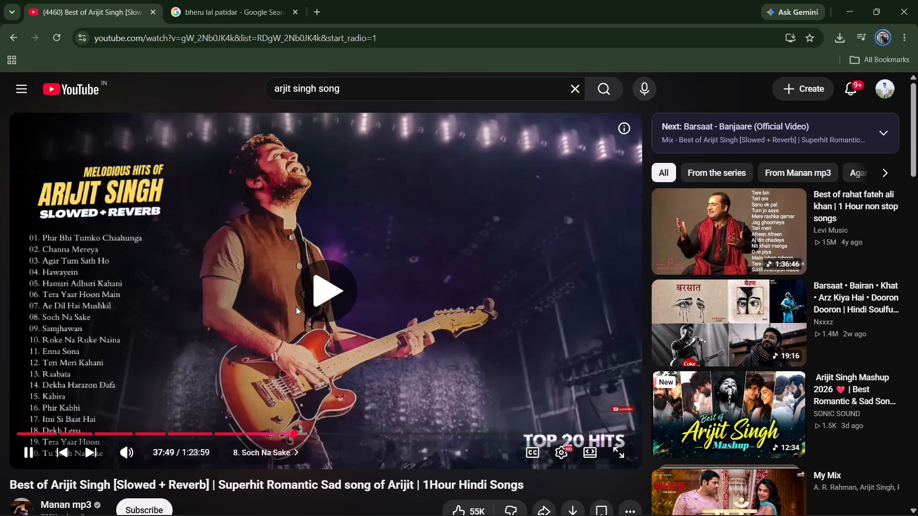
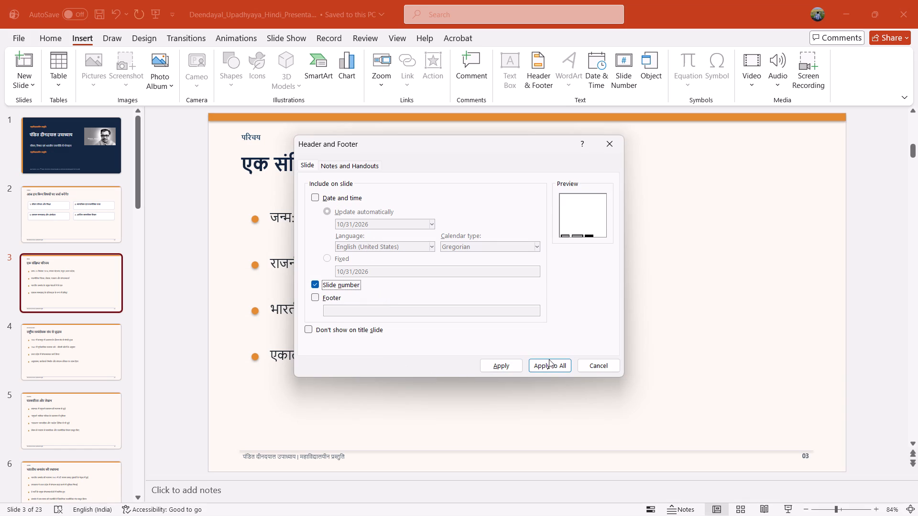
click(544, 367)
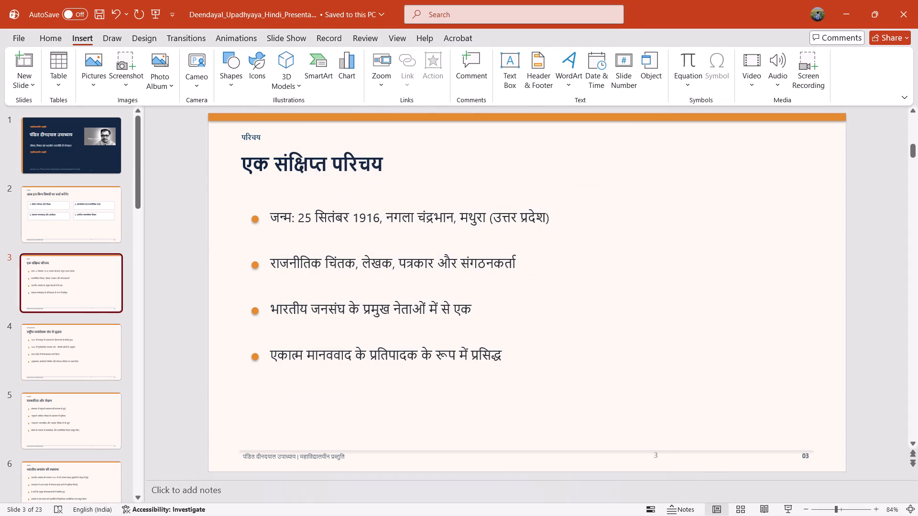
Look through the whole deck to compare the added slide numbers with the existing footer page numbers.
scroll(544, 367, down, 5)
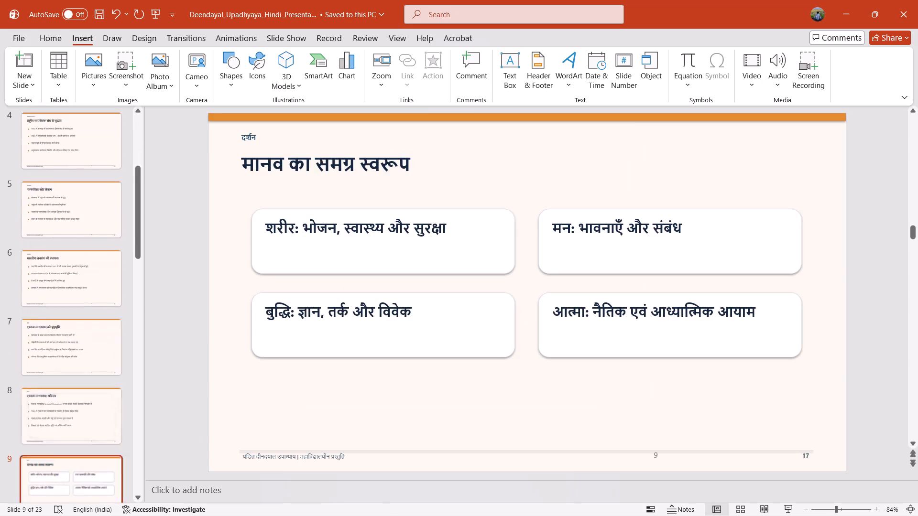
scroll(544, 367, down, 2)
scroll(544, 367, up, 6)
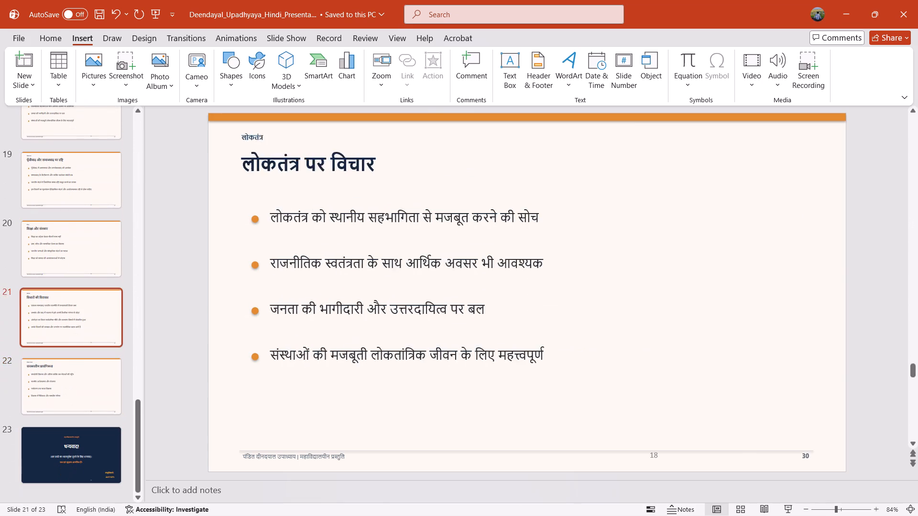
scroll(544, 367, up, 10)
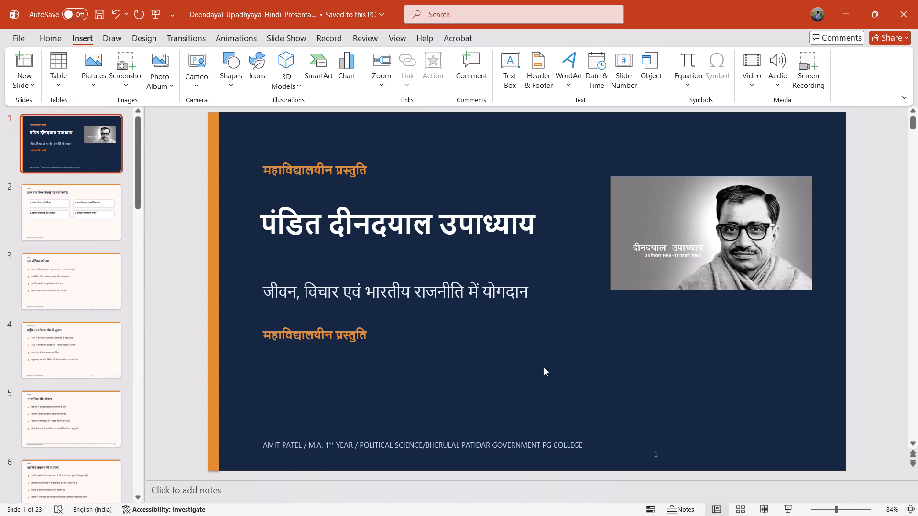
scroll(544, 367, down, 10)
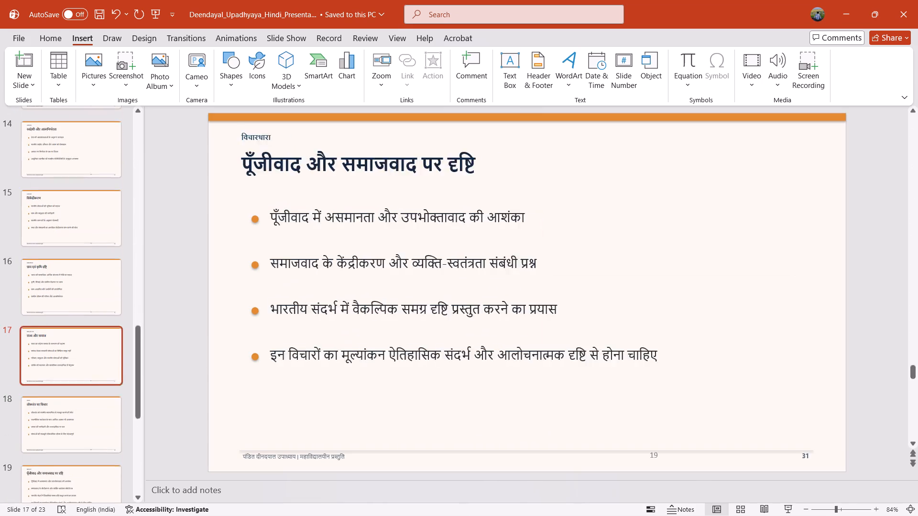
scroll(544, 367, down, 11)
scroll(544, 367, up, 14)
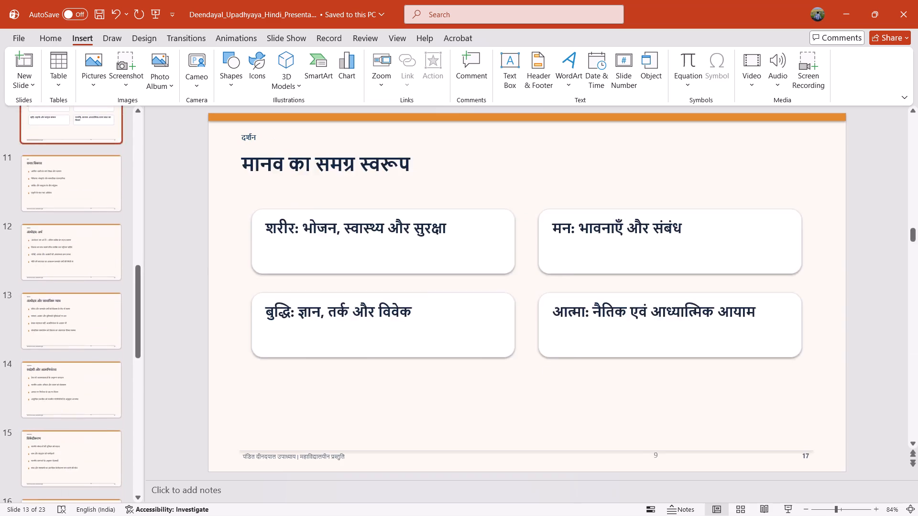
scroll(544, 367, up, 9)
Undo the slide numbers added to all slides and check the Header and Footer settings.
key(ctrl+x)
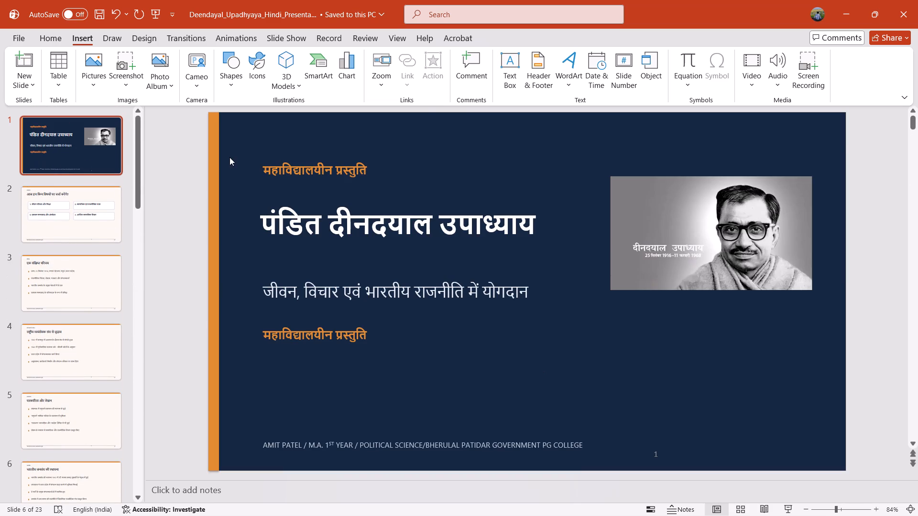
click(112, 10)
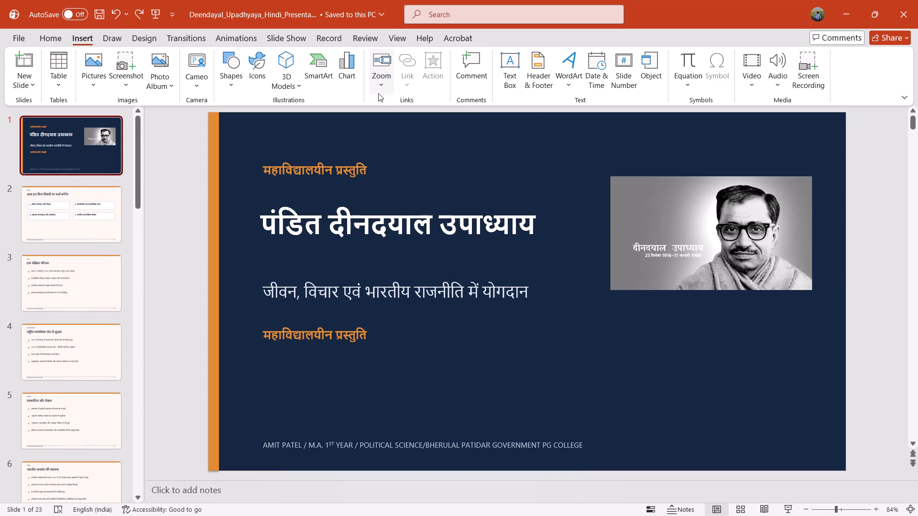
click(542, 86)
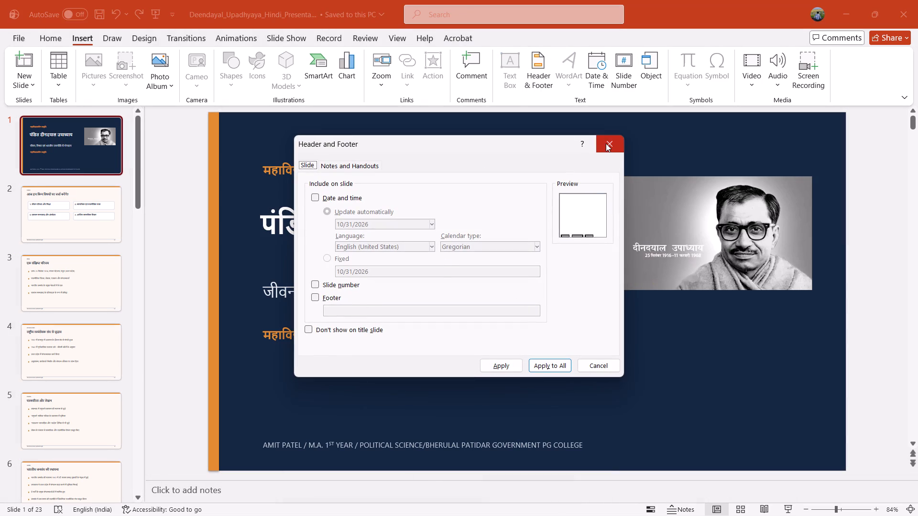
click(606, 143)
Delete the outdated footer page number on slide 4, राष्ट्रीय स्वयंसेवक संघ से जुड़ाव, and try to enter 04 in its place.
scroll(734, 405, down, 1)
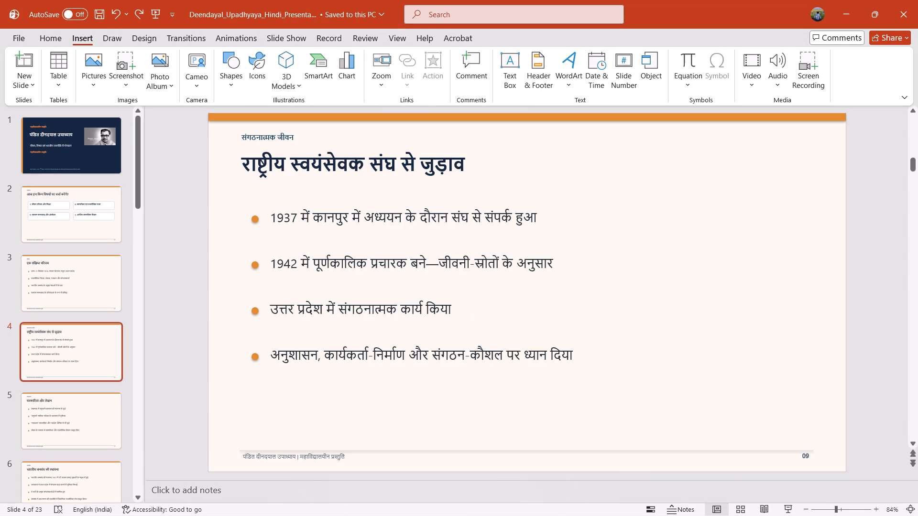
click(97, 231)
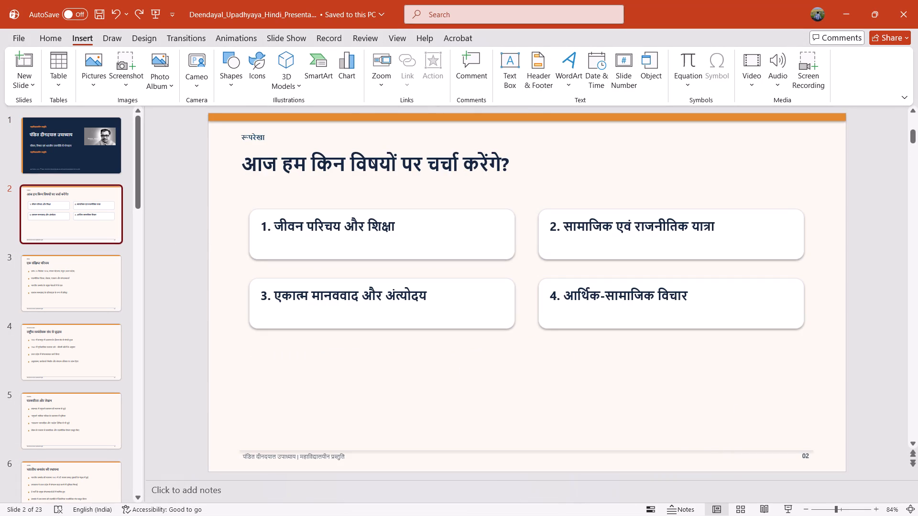
key(Down)
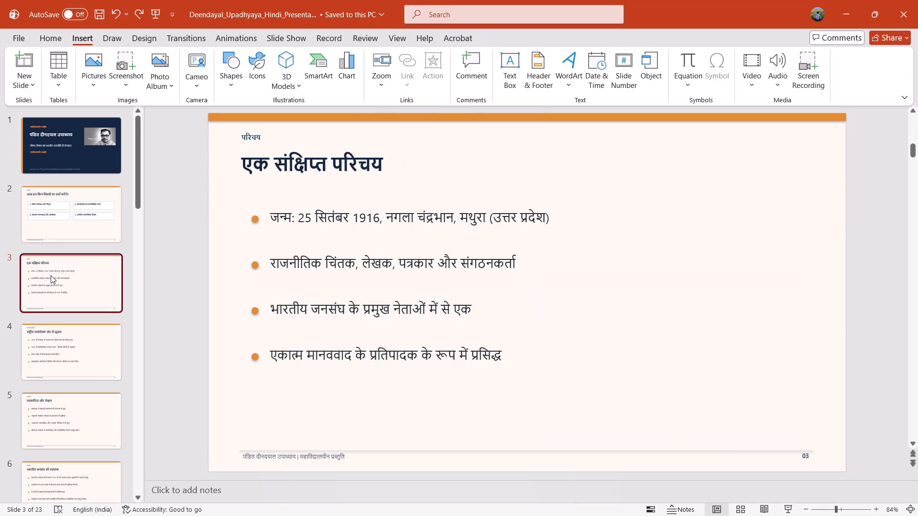
key(Down)
key(Right)
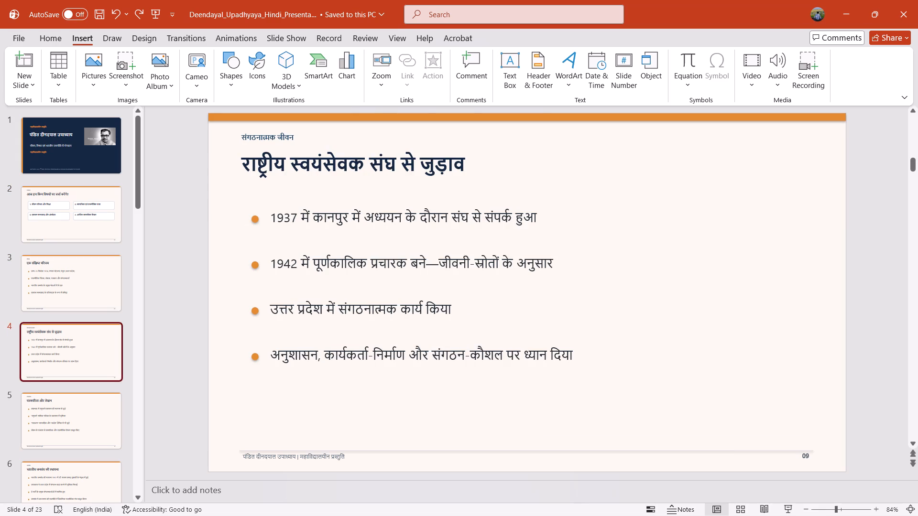
click(809, 457)
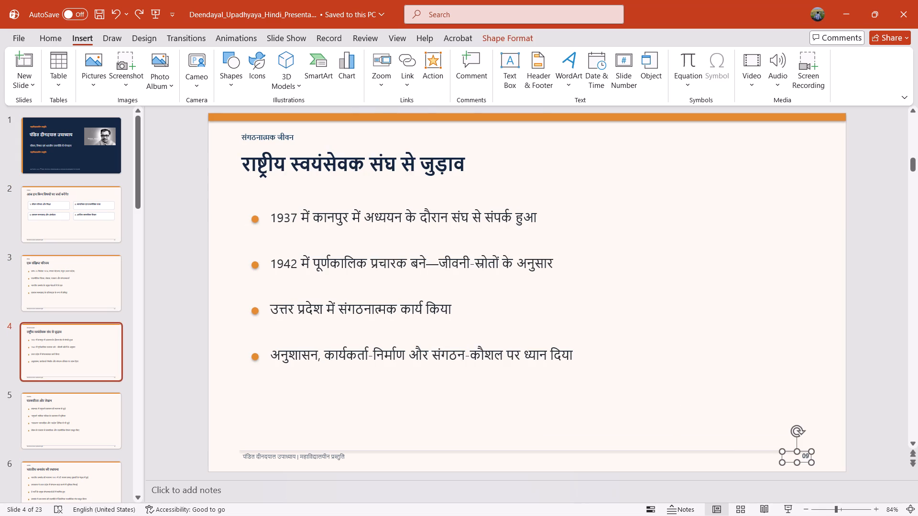
key(BackSpace)
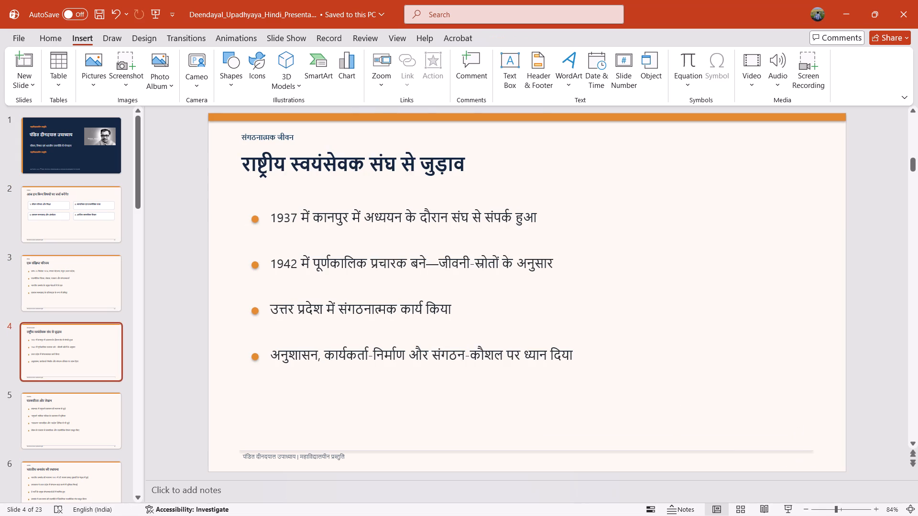
key(0)
key(4)
Clear the footer page number text on slide 5, पत्रकारिता और लेखन.
scroll(809, 457, down, 1)
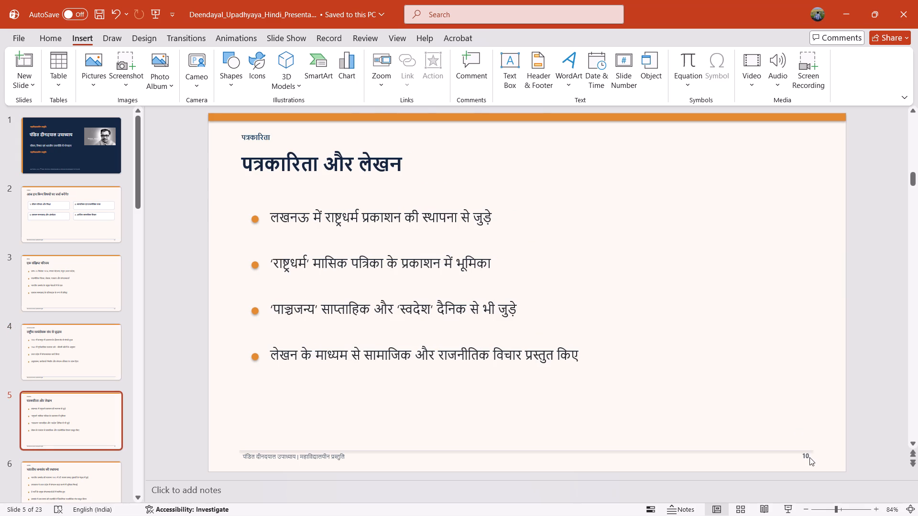
click(806, 457)
key(BackSpace)
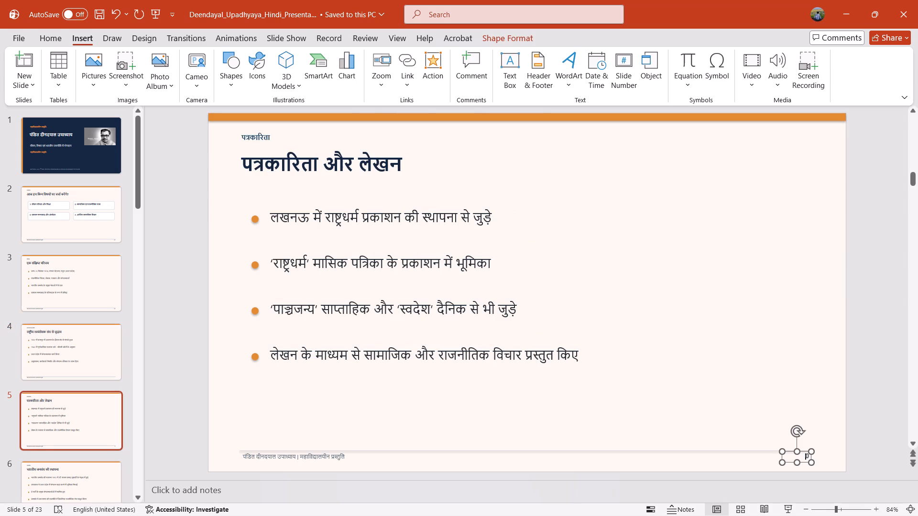
key(Right)
key(BackSpace)
Delete the footer page numbers on slides 2 and 3.
click(73, 215)
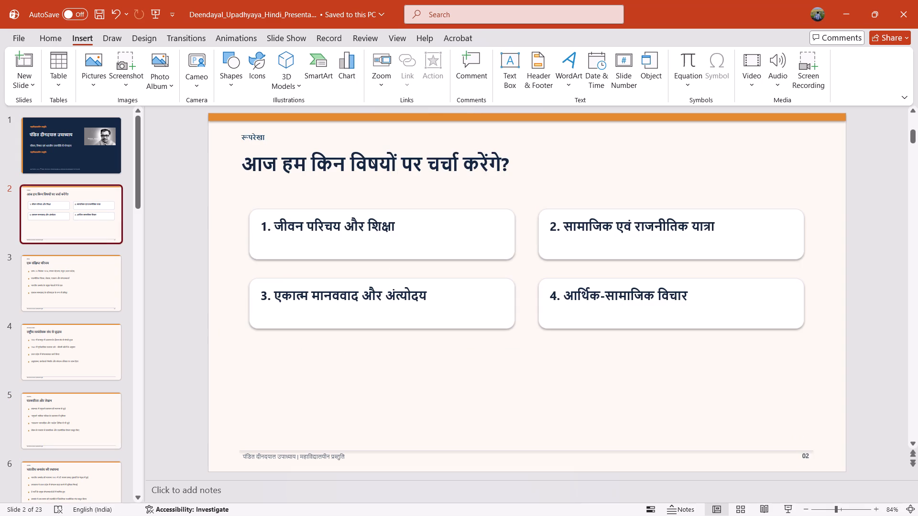
double_click(808, 459)
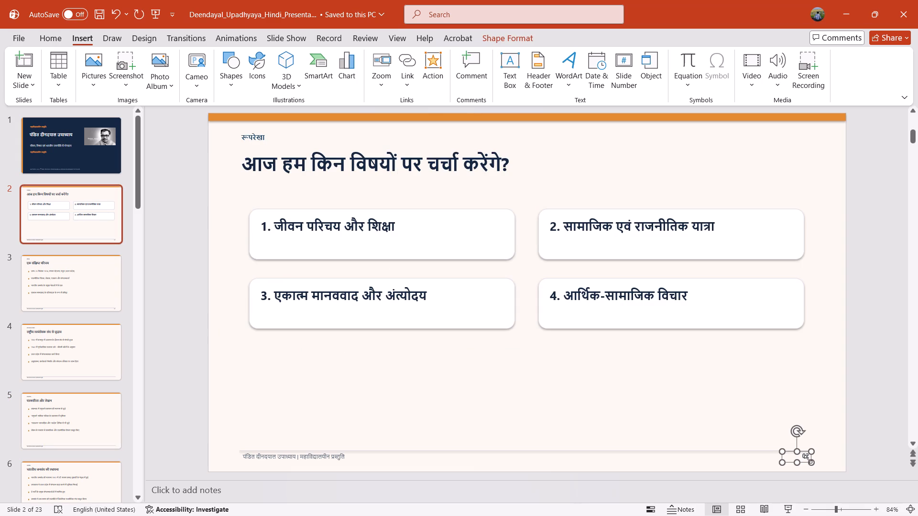
key(BackSpace)
click(60, 297)
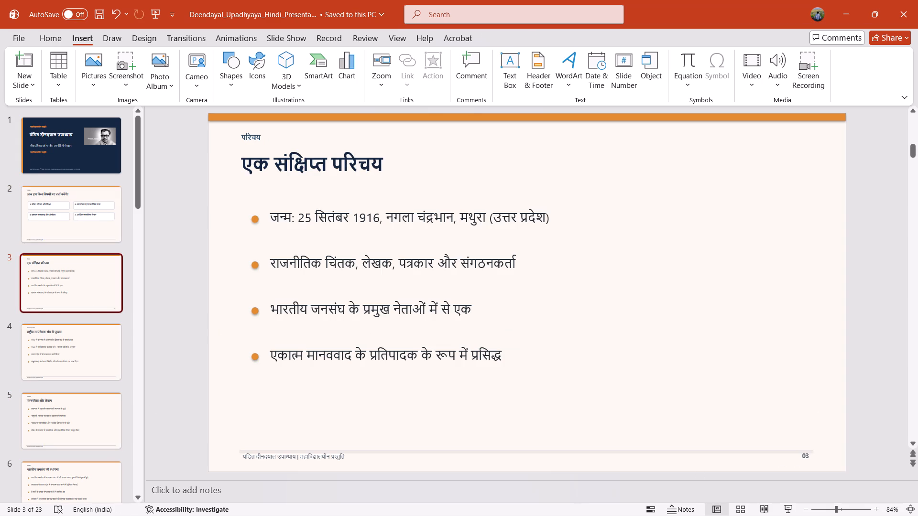
click(806, 461)
key(BackSpace)
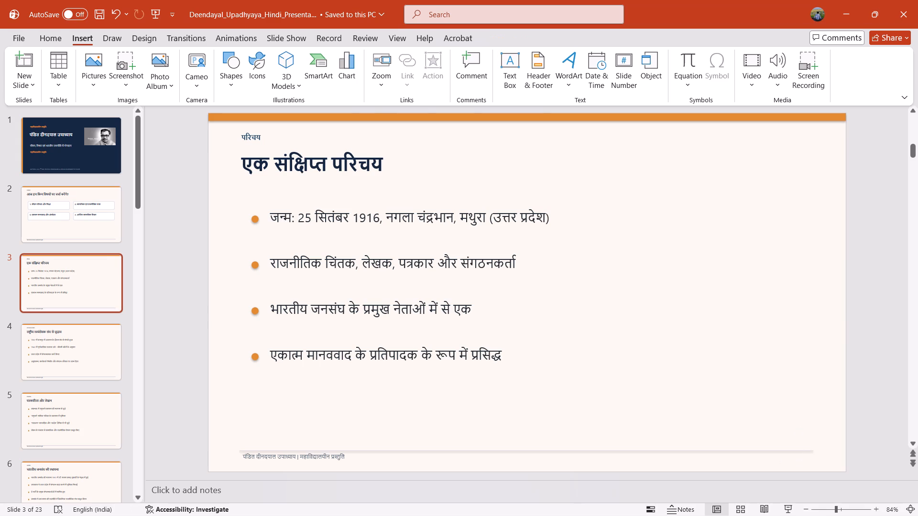
Delete the footer page numbers on slides 6, 7 and 8, continuing past the already cleared slides 4 and 5.
click(30, 351)
click(63, 448)
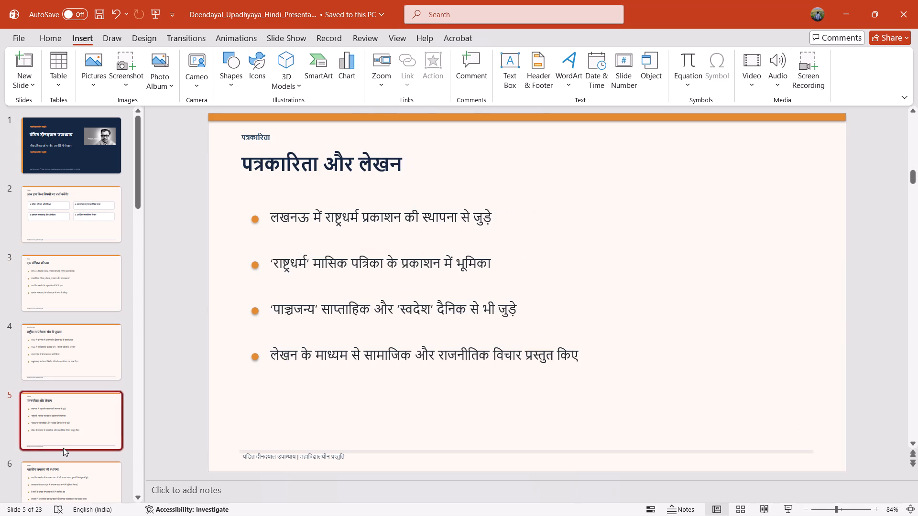
key(Down)
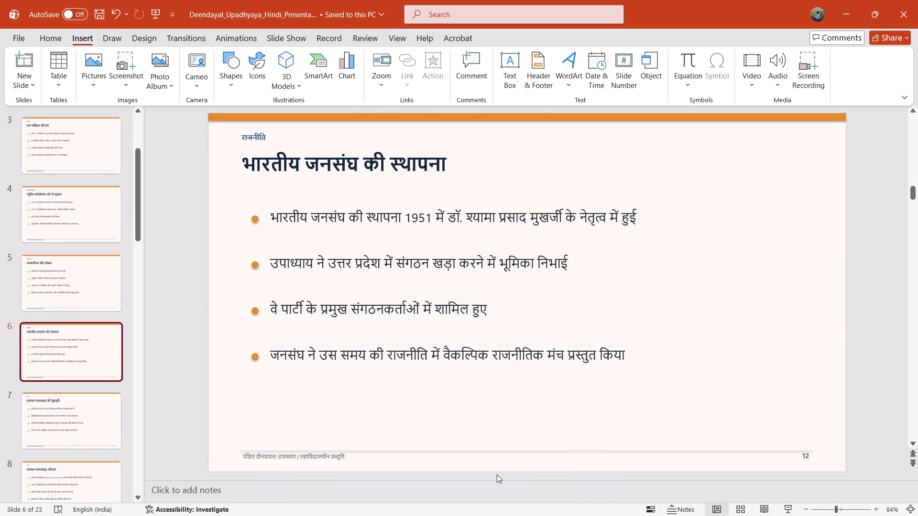
click(808, 462)
key(BackSpace)
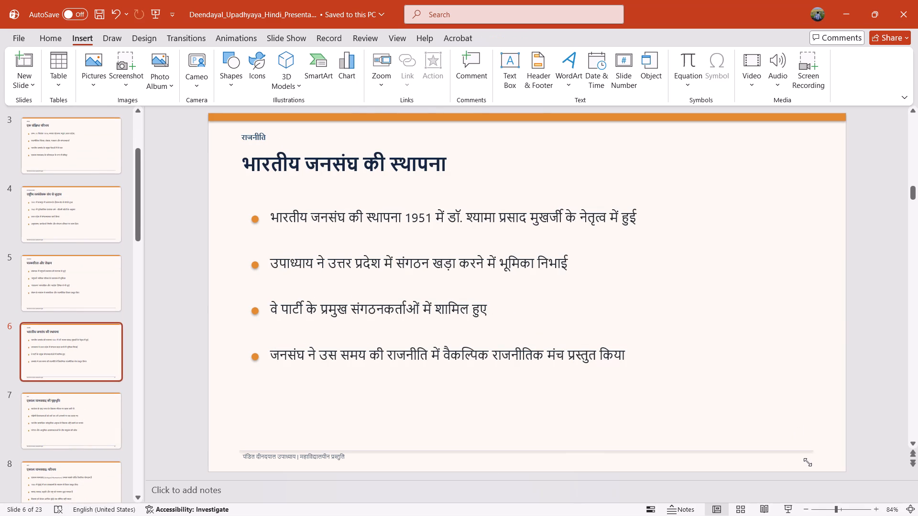
key(Down)
click(808, 462)
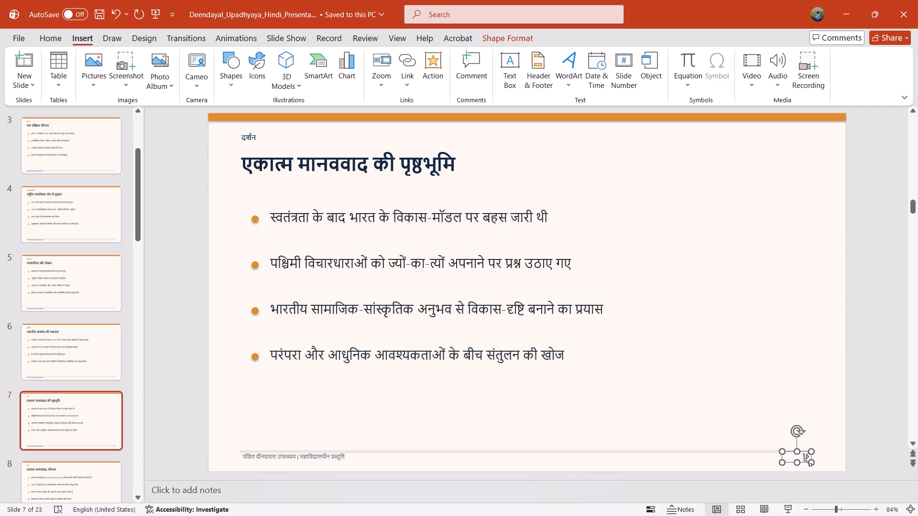
key(BackSpace)
key(Down)
click(808, 462)
key(BackSpace)
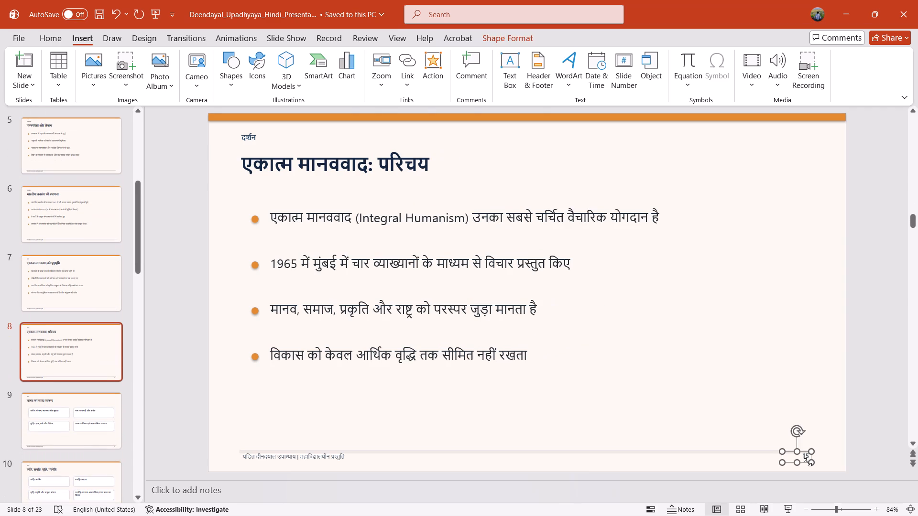
Delete the footer page numbers on slides 9 to 12, from मानव का समग्र स्वरूप to अंत्योदय: अर्थ.
key(Down)
click(808, 462)
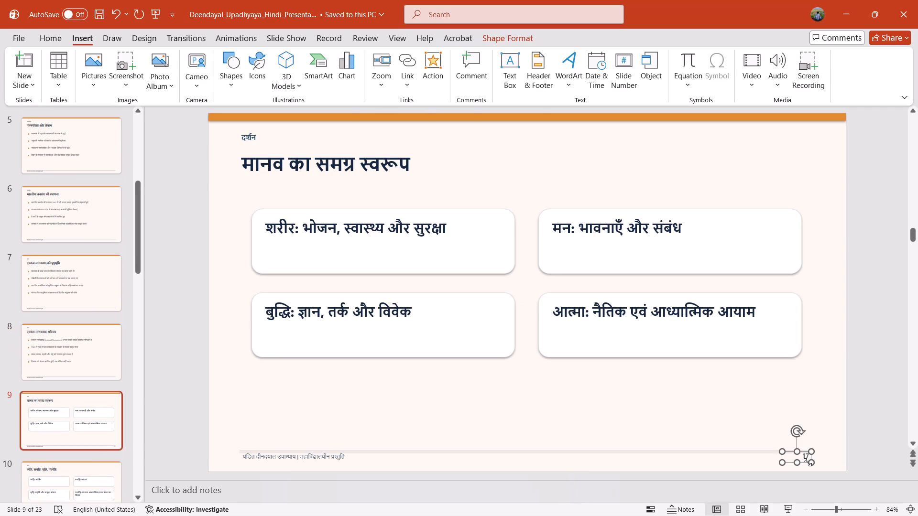
key(BackSpace)
key(Down)
click(808, 462)
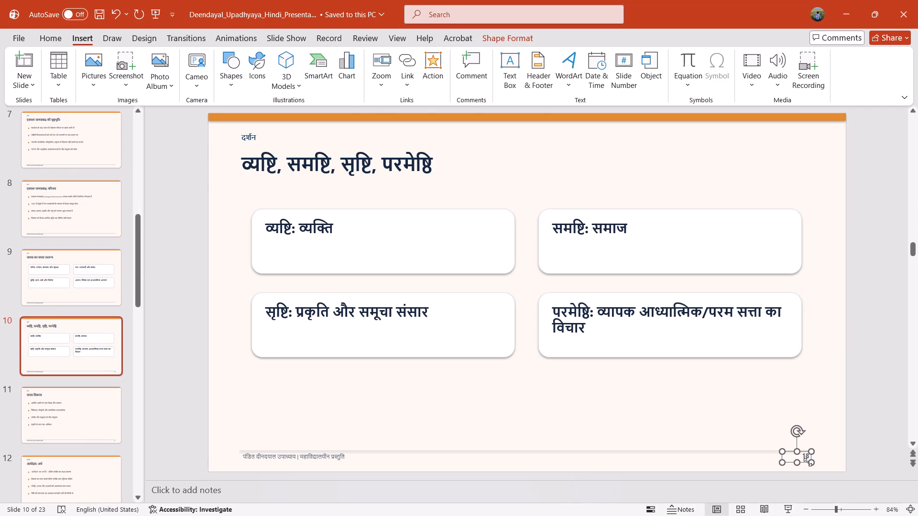
key(BackSpace)
key(Down)
click(808, 462)
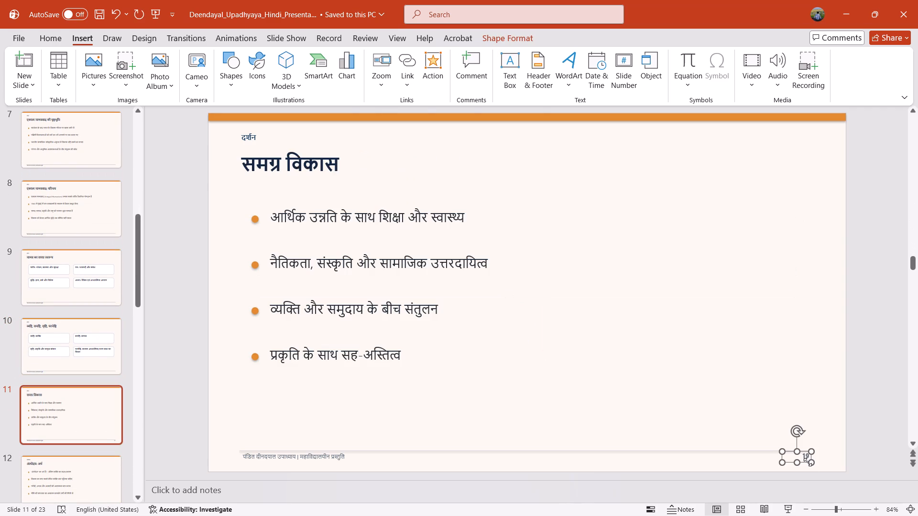
key(BackSpace)
key(Down)
click(808, 462)
key(BackSpace)
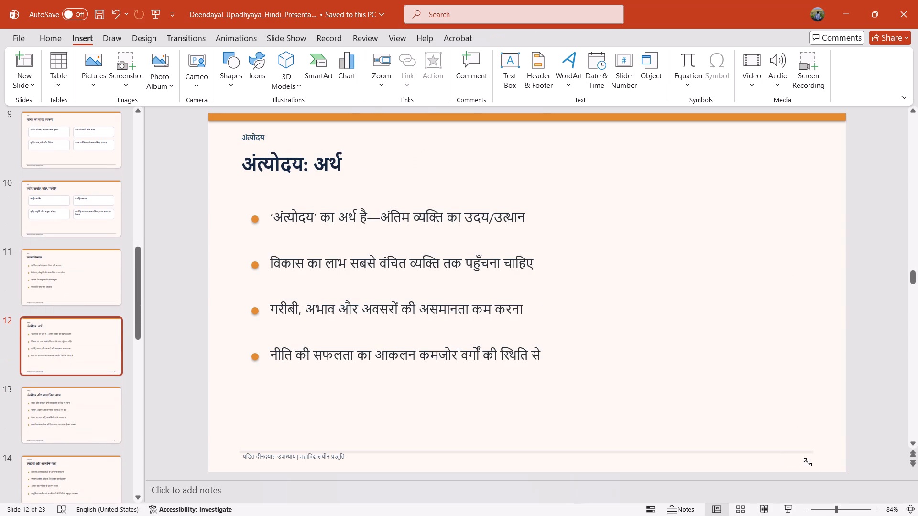
Delete the footer page numbers on slides 13, 14 and 15, ending with विकेंद्रीकरण.
key(Down)
click(808, 462)
key(BackSpace)
key(Down)
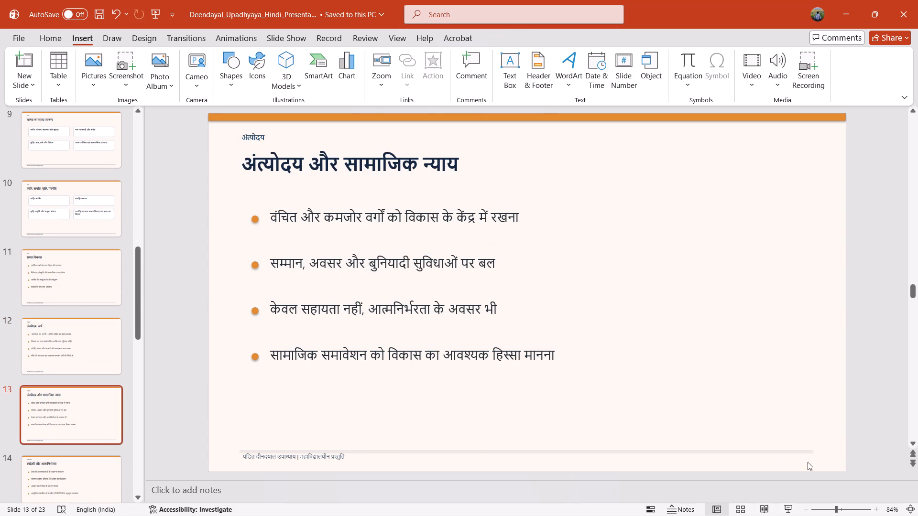
click(808, 462)
key(BackSpace)
key(Down)
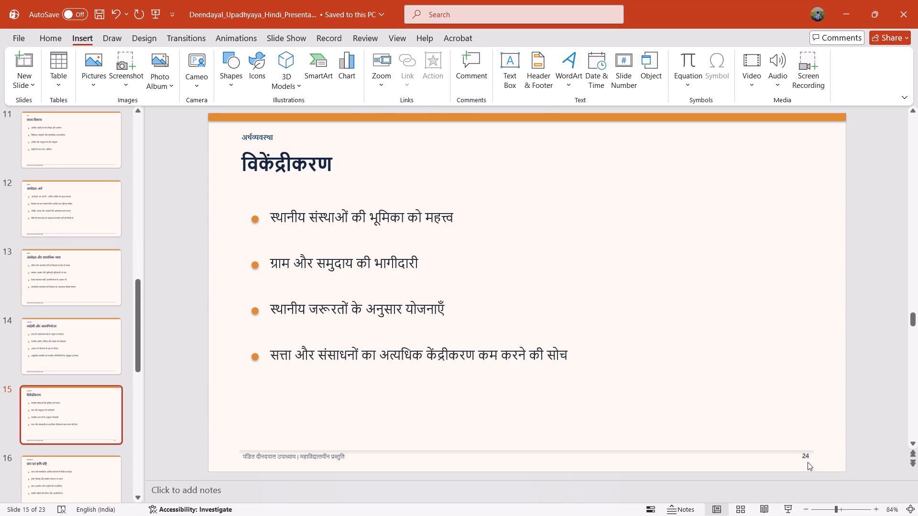
click(808, 462)
key(BackSpace)
Delete the footer page numbers on slide 16, ग्राम एवं कृषि दृष्टि, and slide 17, राज्य और समाज.
key(Down)
click(808, 462)
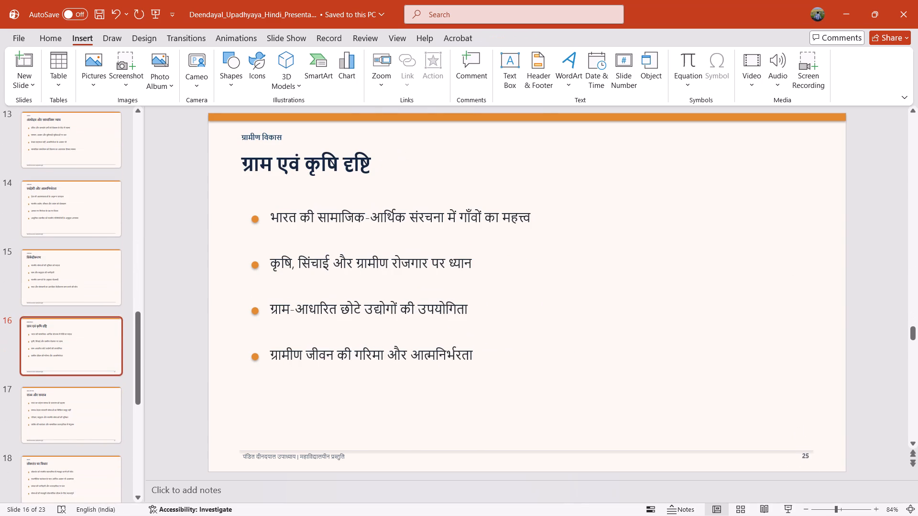
key(BackSpace)
key(Down)
click(808, 462)
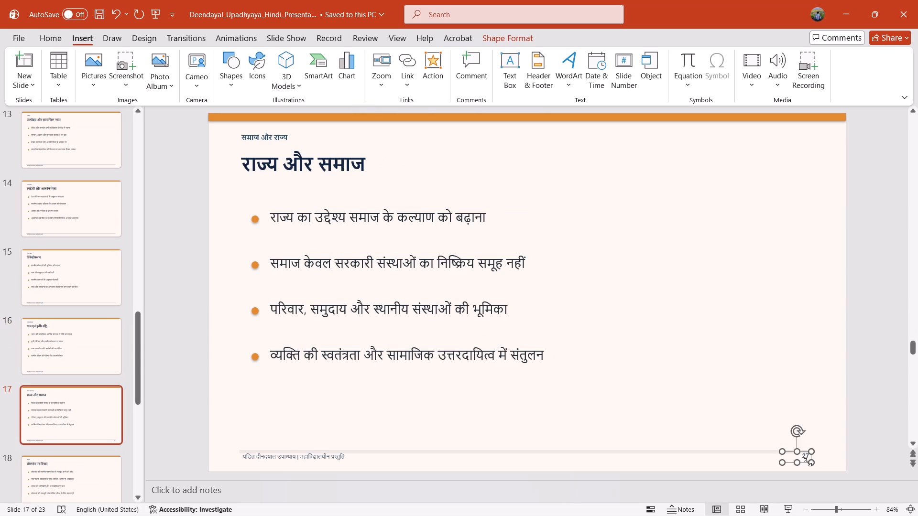
key(BackSpace)
click(808, 462)
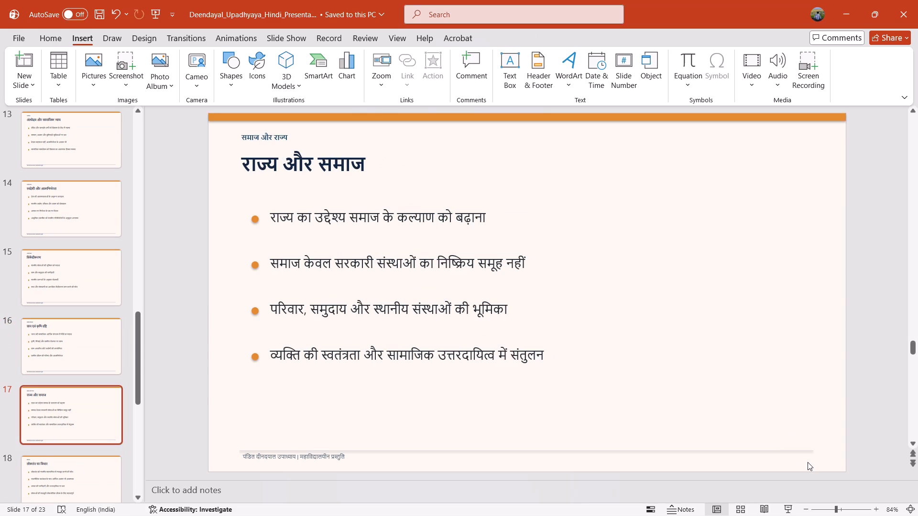
Clear the footer page number text on slide 18, लोकतंत्र पर विचार.
key(Down)
right_click(808, 462)
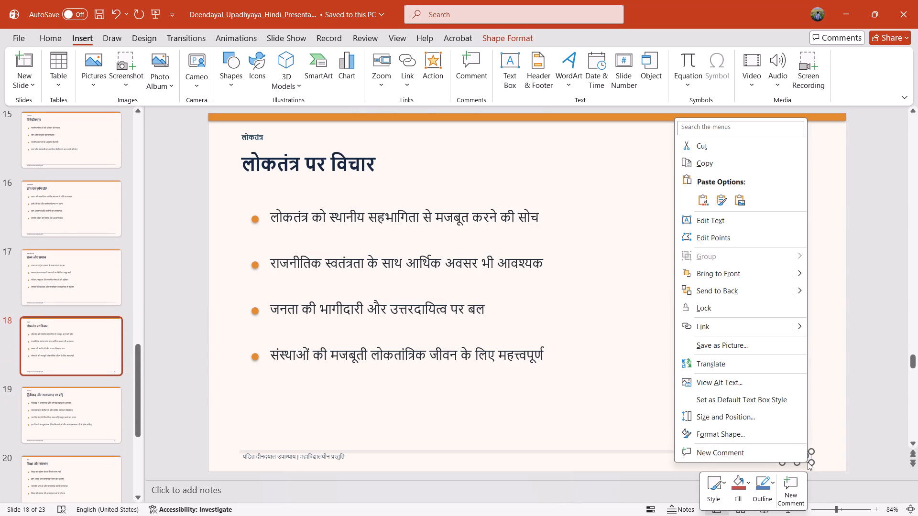
key(BackSpace)
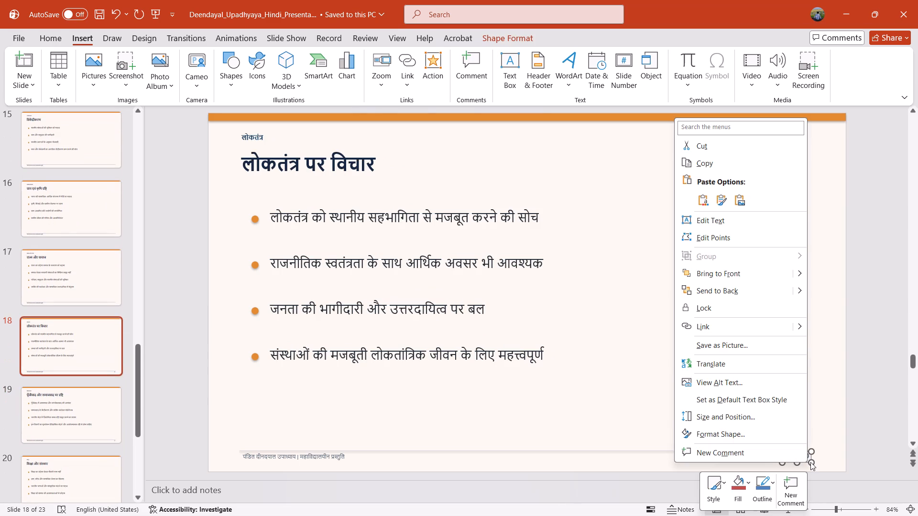
click(810, 462)
click(805, 458)
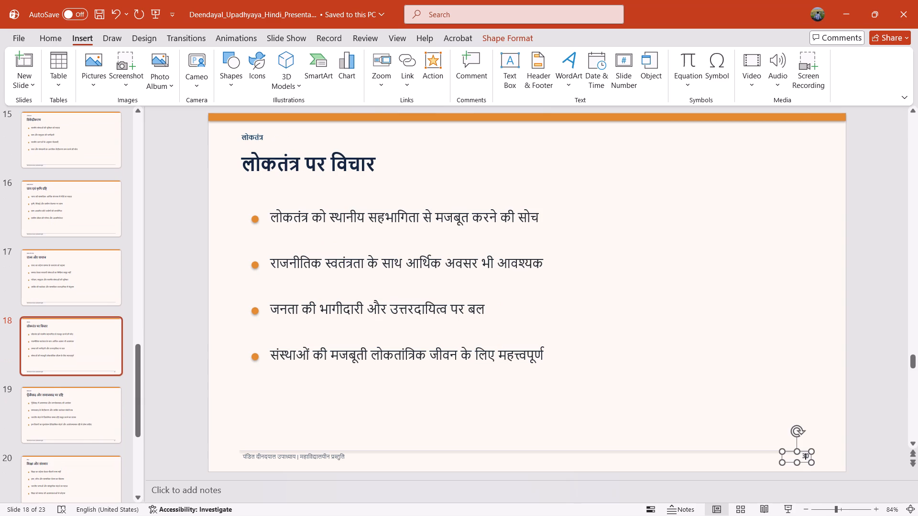
key(BackSpace)
key(Right)
key(BackSpace)
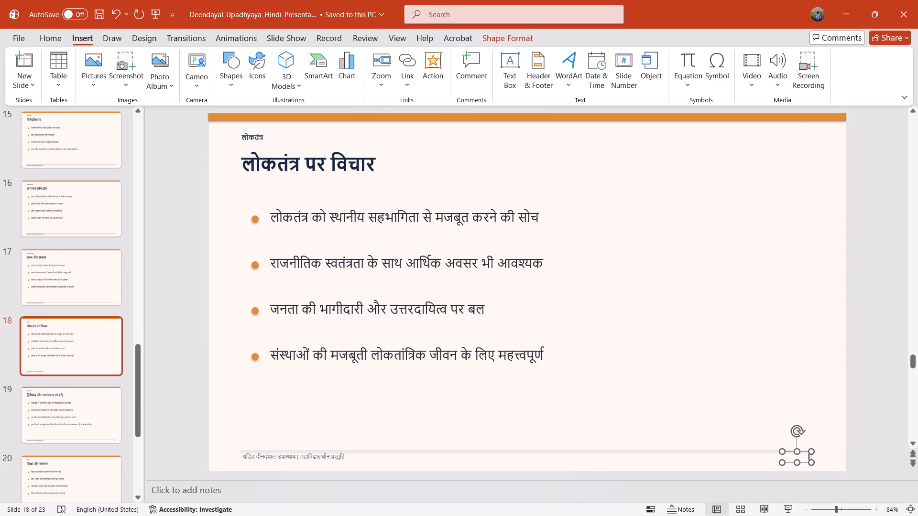
click(805, 458)
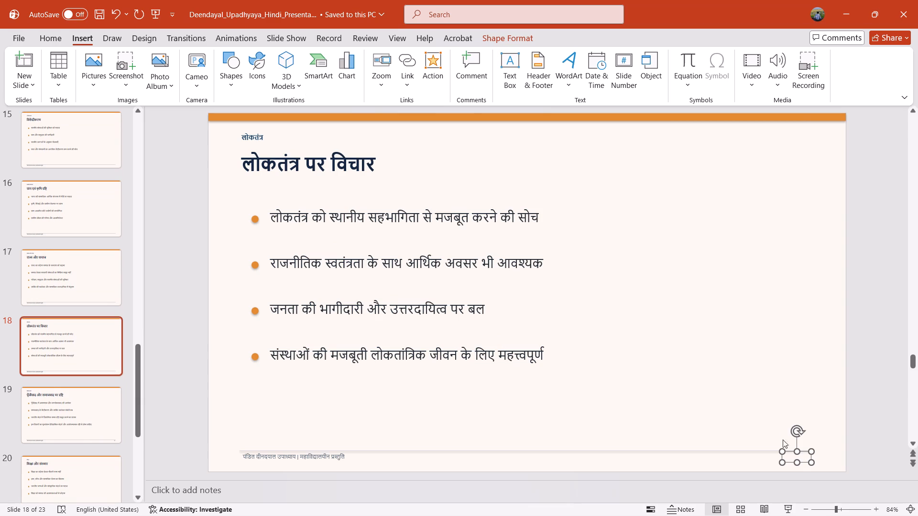
click(779, 428)
Delete the footer page numbers on slide 19, पूँजीवाद और समाजवाद पर दृष्टि, and slide 20, शिक्षा और संस्कार.
key(Down)
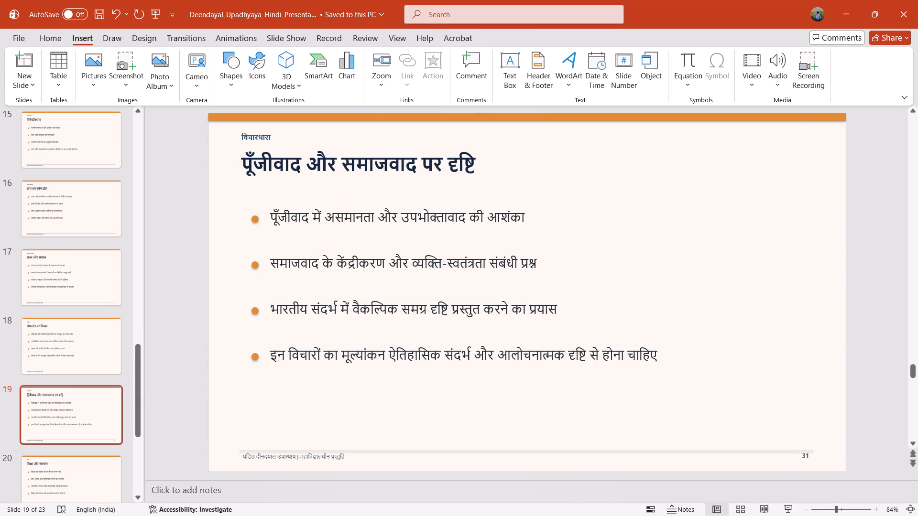
click(806, 450)
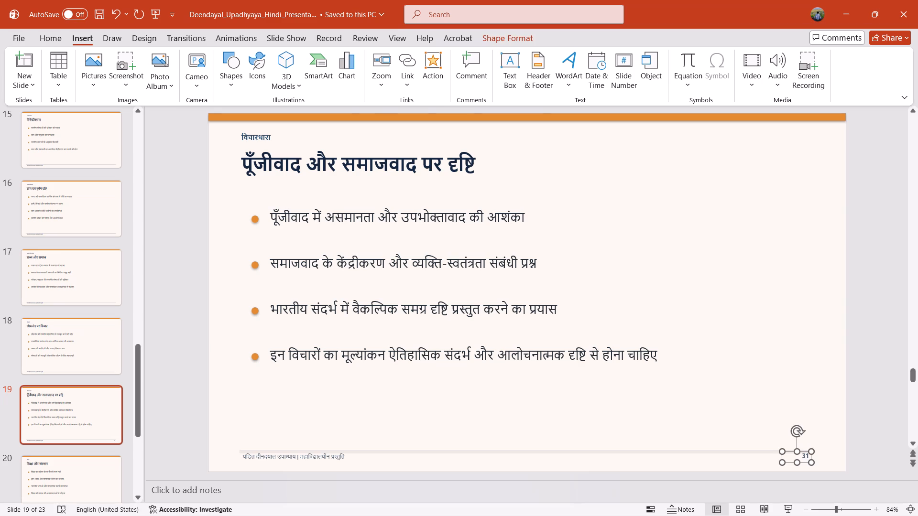
key(BackSpace)
key(Down)
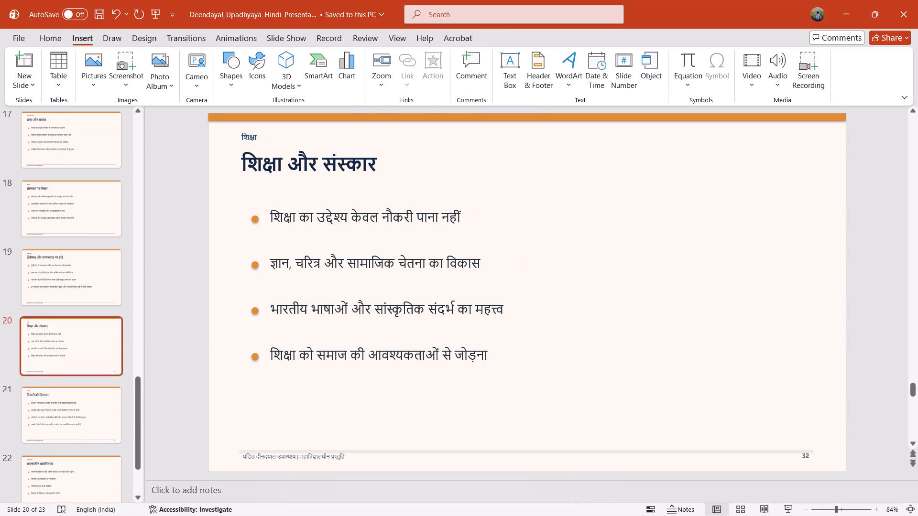
click(806, 450)
key(BackSpace)
click(806, 450)
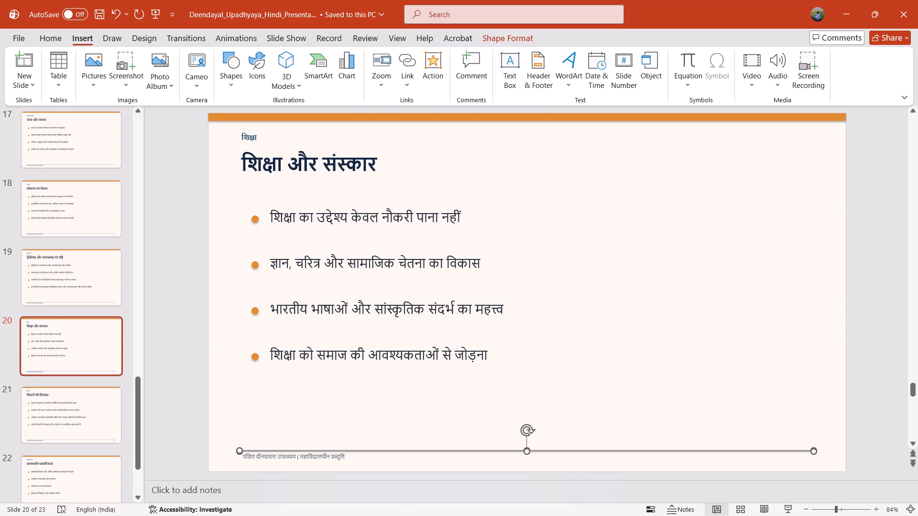
click(806, 450)
key(Down)
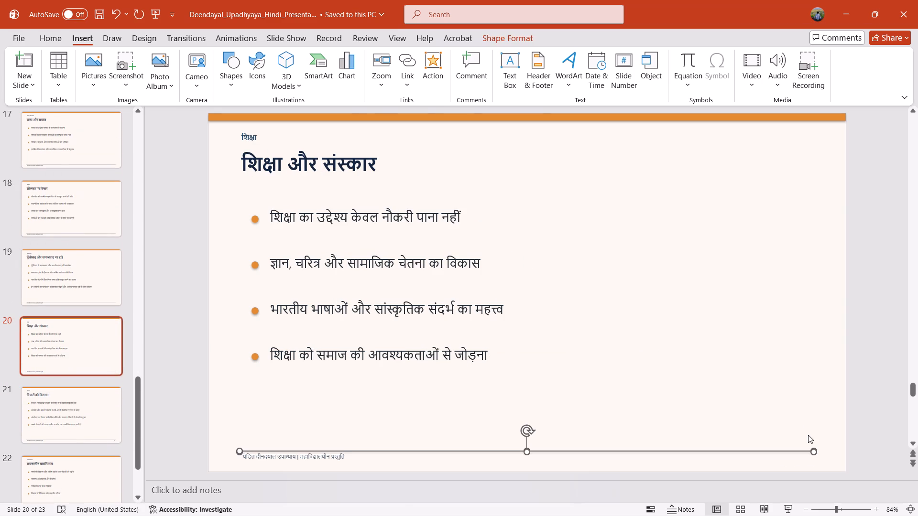
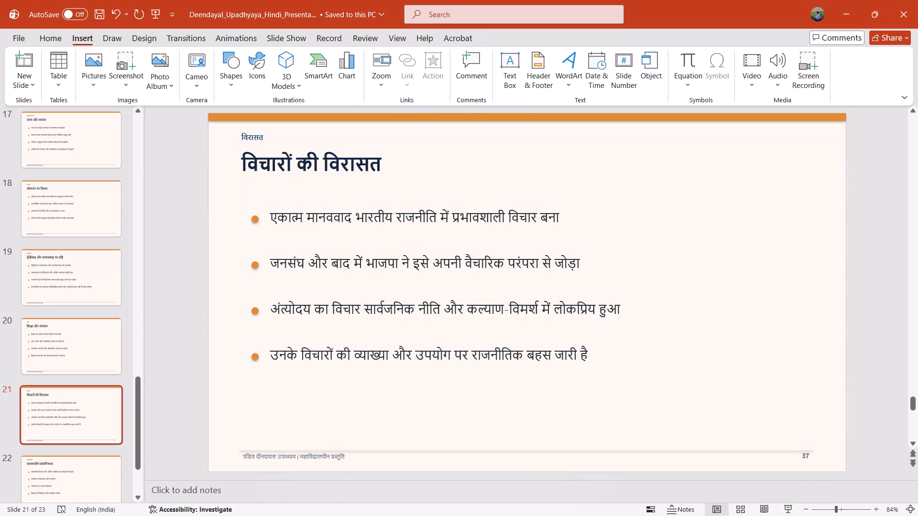
Delete the footer page numbers on slide 21, विचारों की विरासत, and slide 22, समकालीन प्रासंगिकता.
click(806, 455)
key(BackSpace)
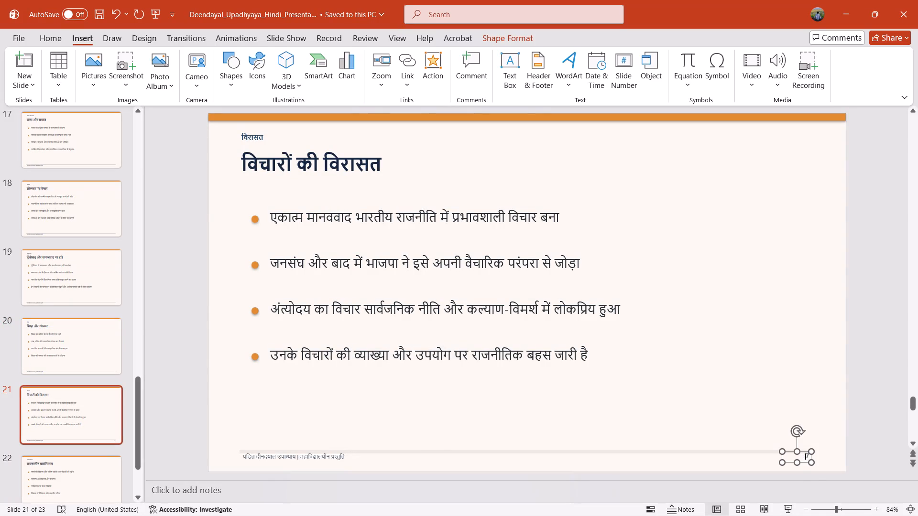
key(Right)
key(BackSpace)
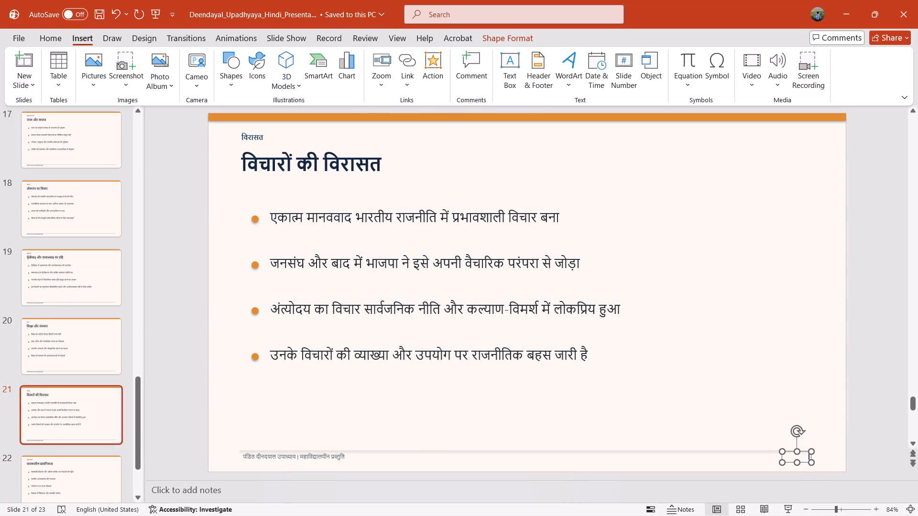
key(Down)
click(806, 455)
click(819, 460)
key(Down)
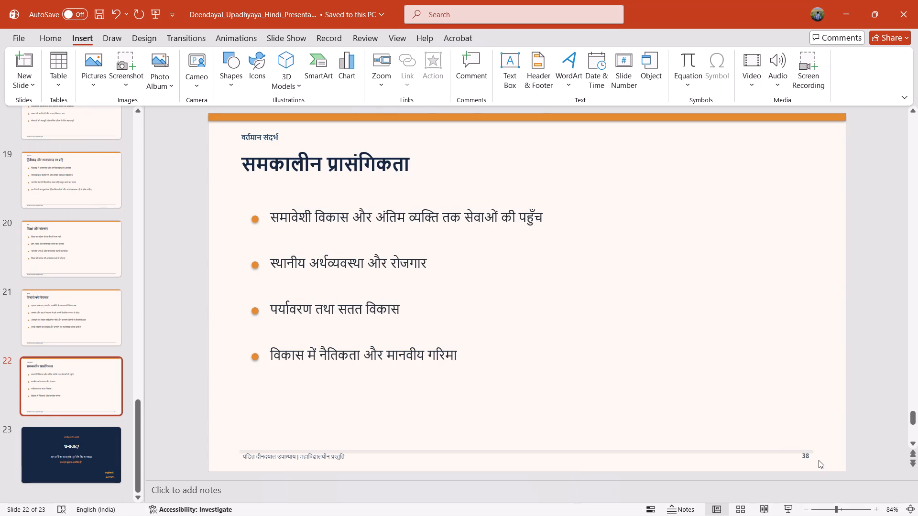
click(819, 460)
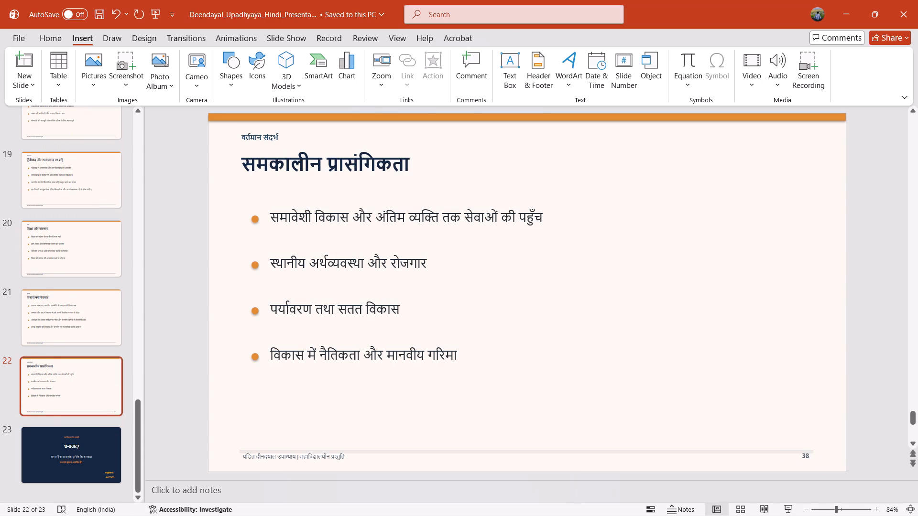
click(809, 456)
key(BackSpace)
Save the presentation as a PDF named Deendayal_Upadhyaya_Hindi_Presentation on New Volume (D:), replacing the existing PDF.
key(Down)
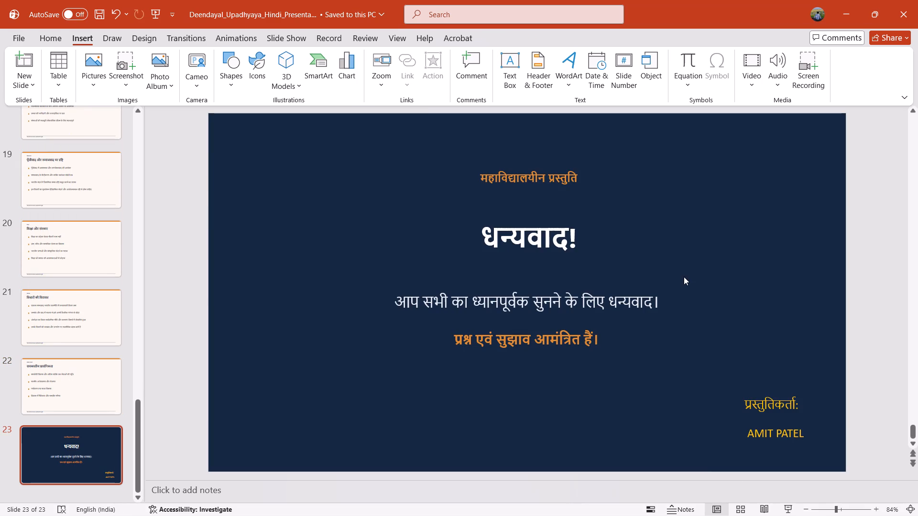
scroll(684, 277, up, 20)
scroll(684, 277, up, 16)
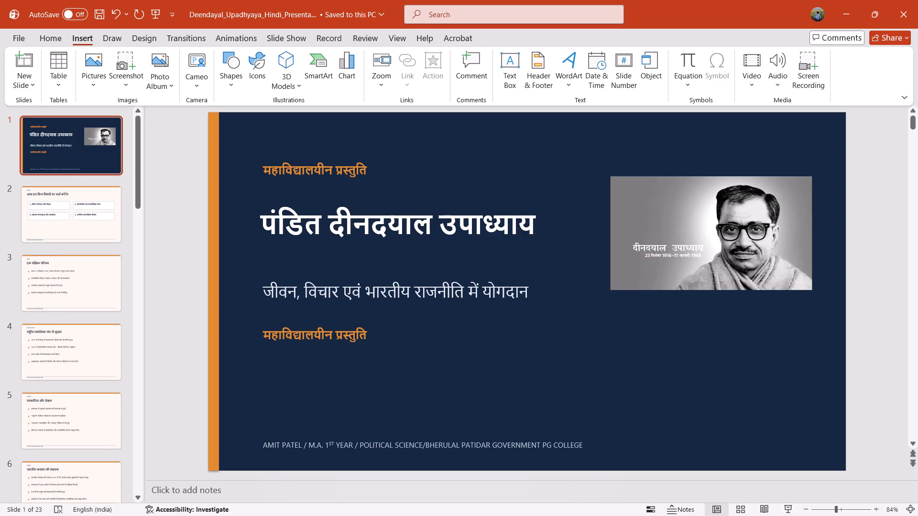
scroll(684, 277, up, 2)
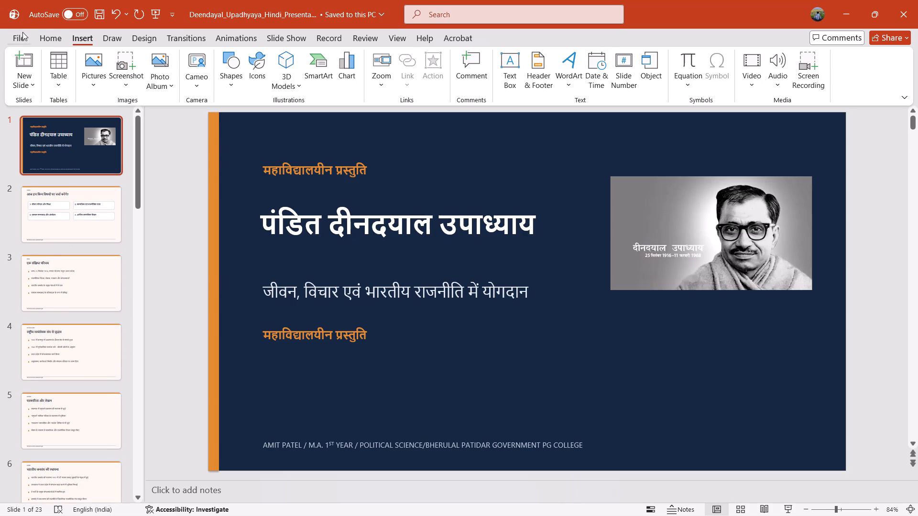
click(22, 33)
click(52, 198)
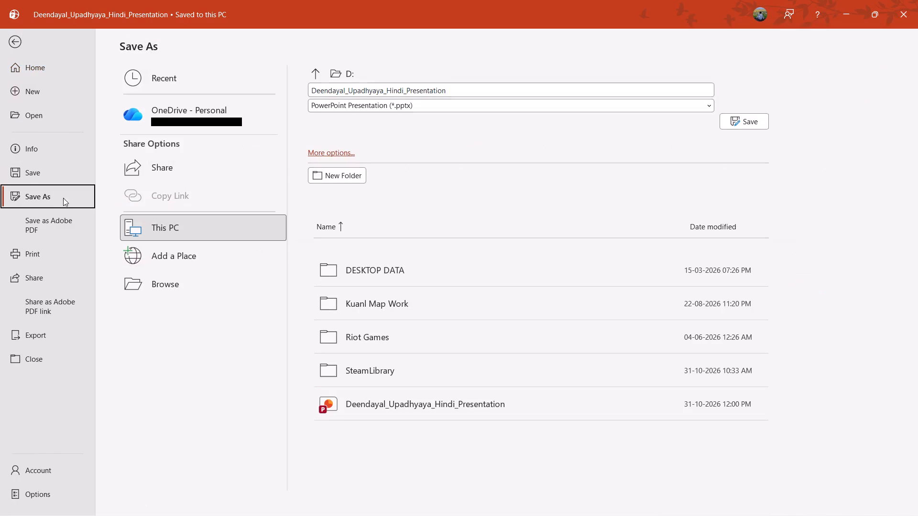
click(324, 153)
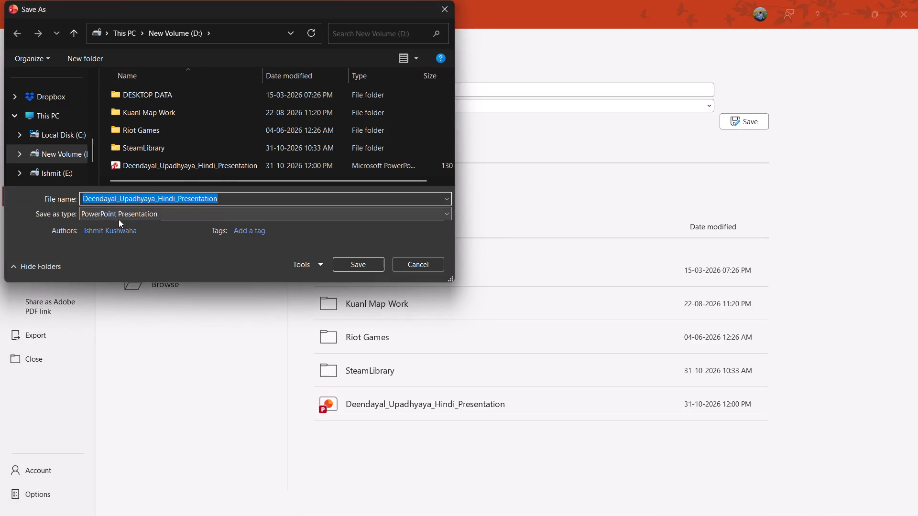
click(148, 214)
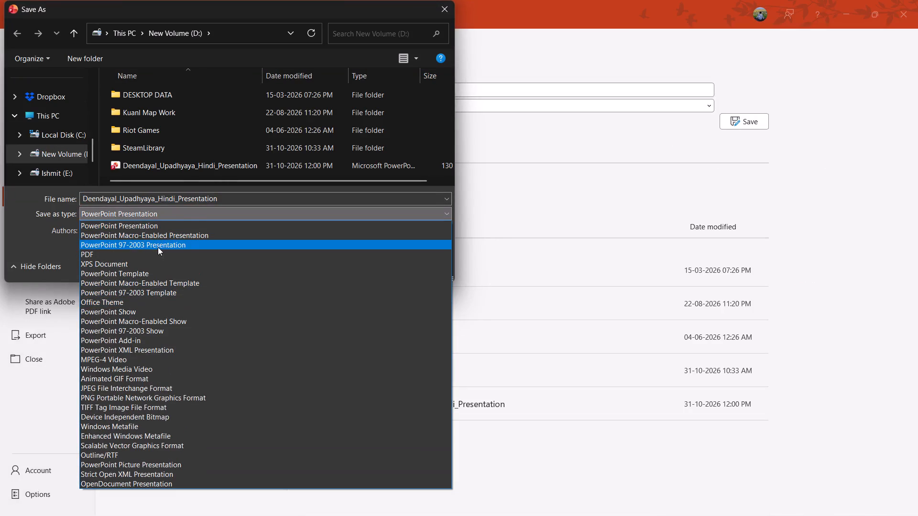
click(157, 253)
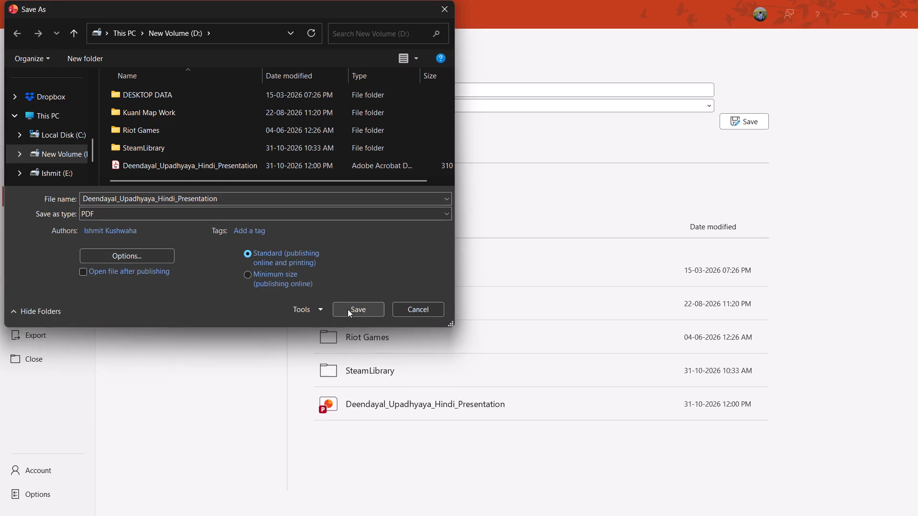
click(348, 309)
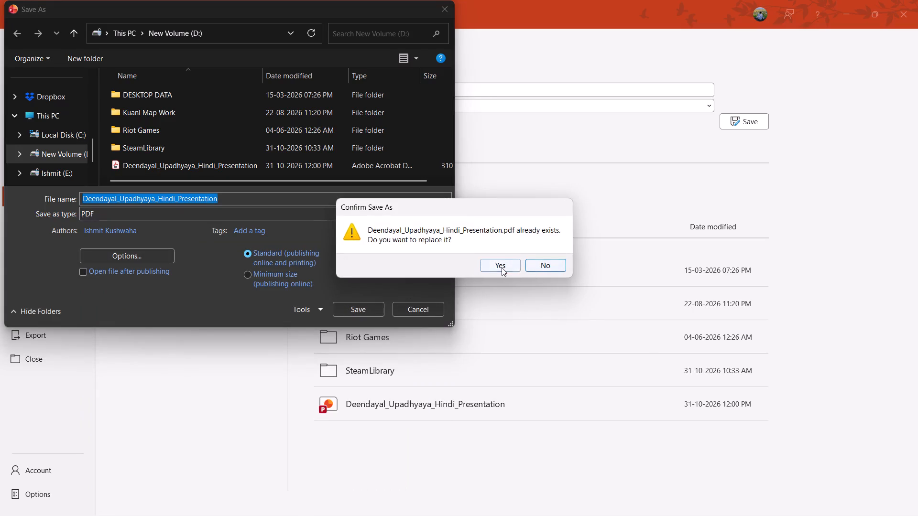
click(501, 268)
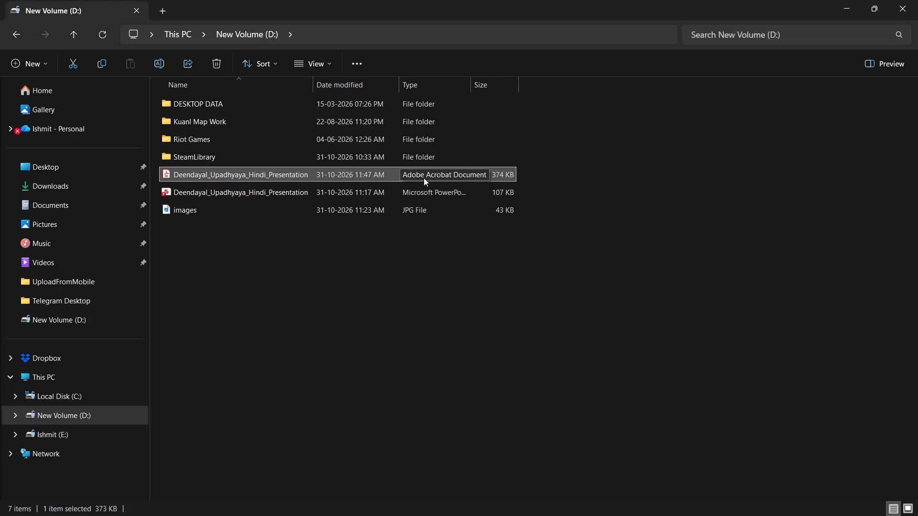
Switch to File Explorer and copy the Deendayal_Upadhyaya_Hindi_Presentation PDF from New Volume (D:).
key(ctrl+c)
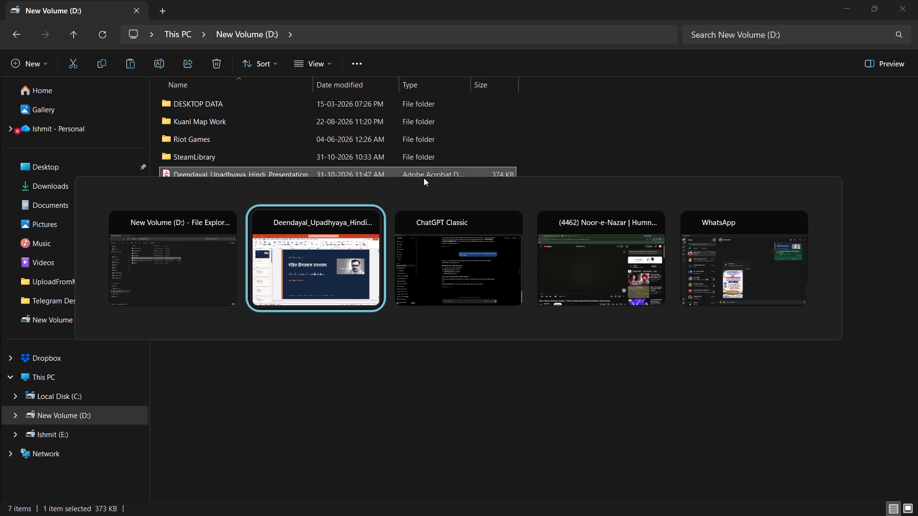